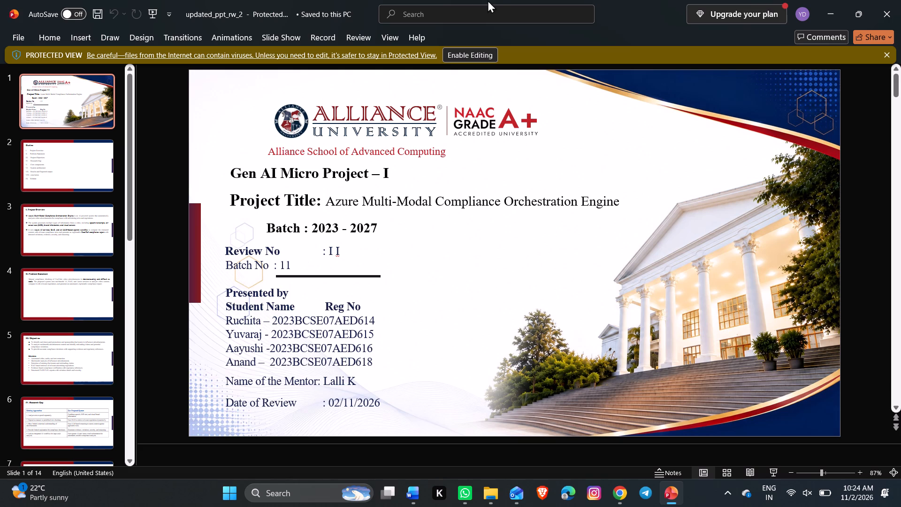
pyautogui.click(464, 52)
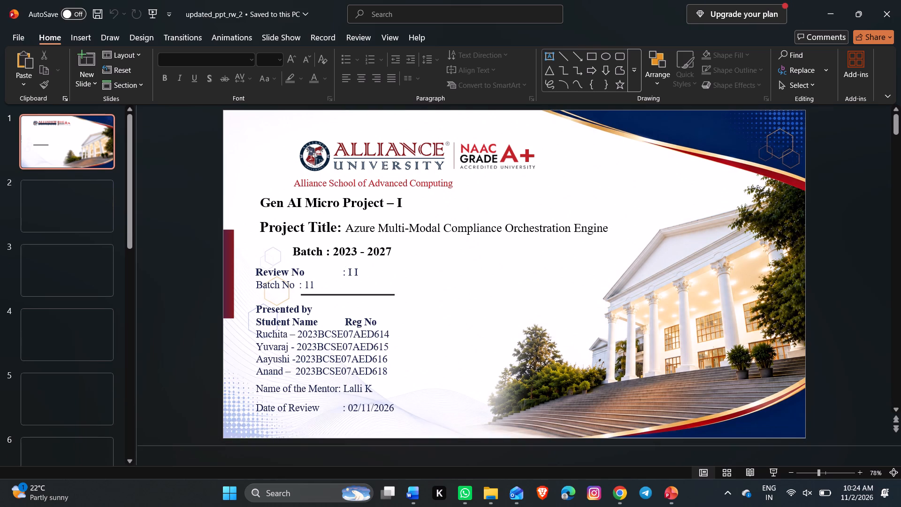
pyautogui.click(326, 282)
pyautogui.press('BackSpace')
pyautogui.press('3')
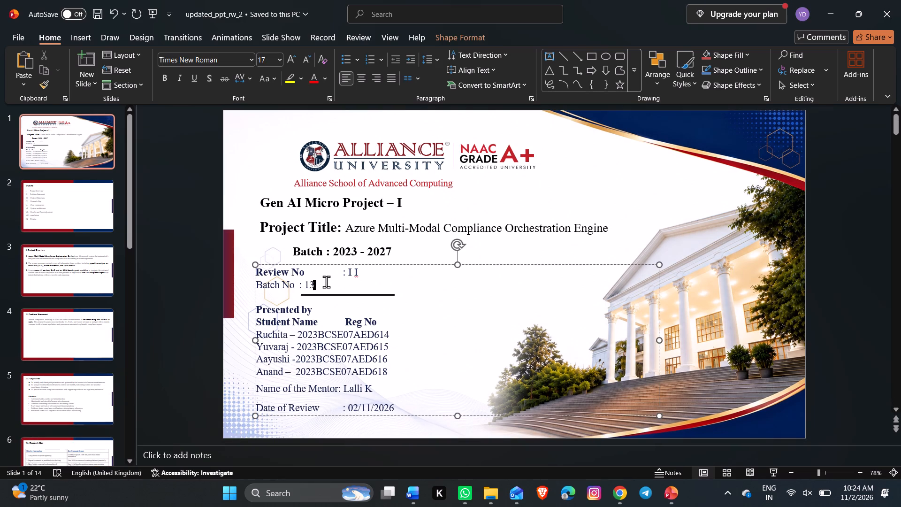
pyautogui.press('BackSpace')
pyautogui.press('2')
pyautogui.click(199, 271)
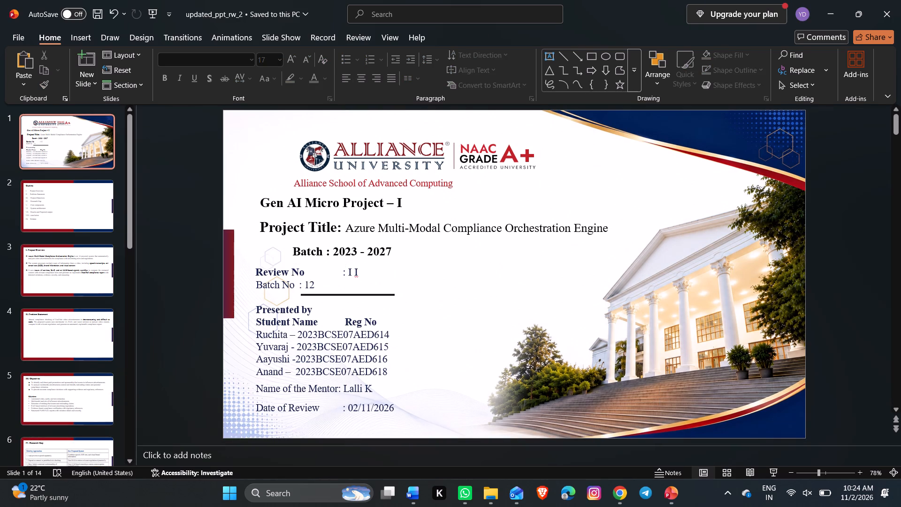
# Look through every slide of the presentation up to the closing Thank You slide, and return to the title slide.
pyautogui.press('Down')
pyautogui.press('Down')
pyautogui.press('Down')
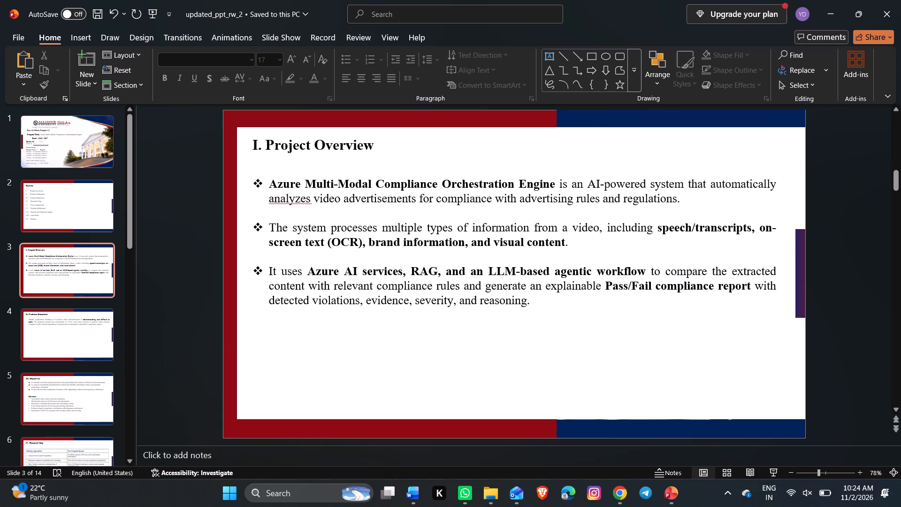
pyautogui.press('Down')
pyautogui.press('Down')
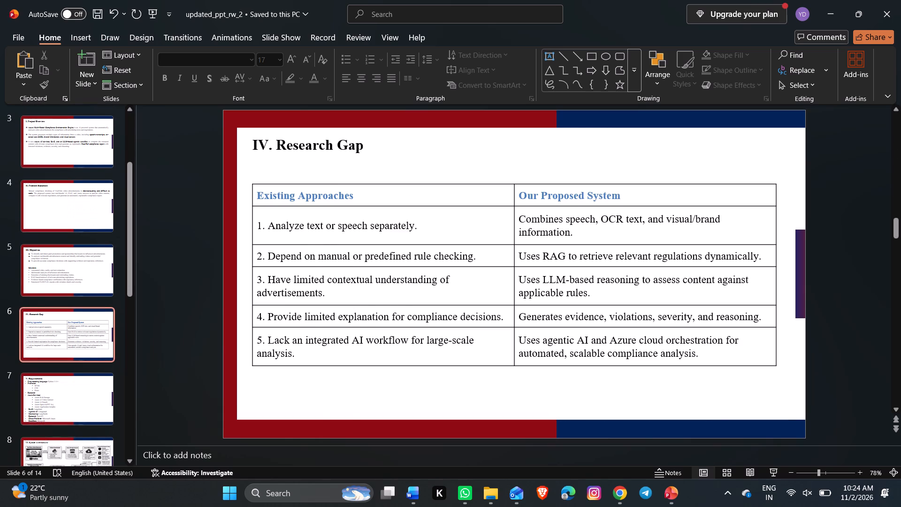
pyautogui.press('Down')
pyautogui.press('Down')
pyautogui.press('Down')
pyautogui.press('Down')
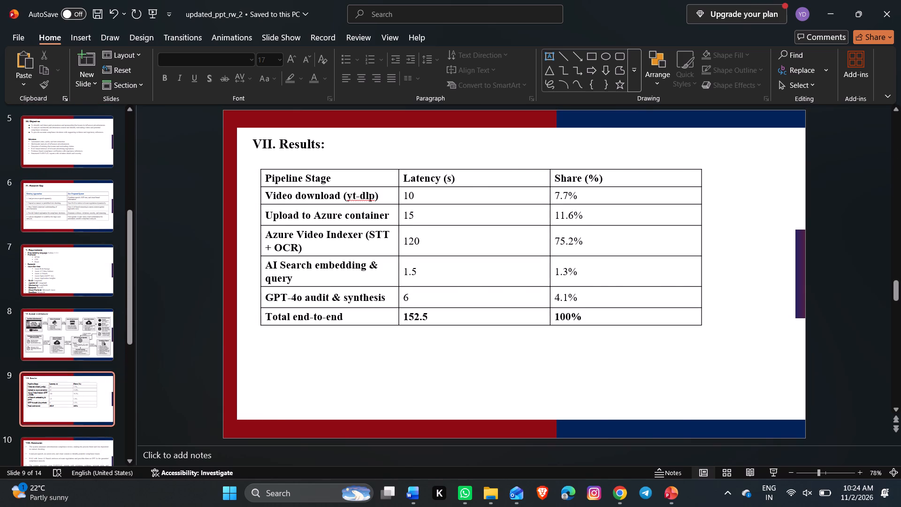
pyautogui.press('Down')
pyautogui.press('Down')
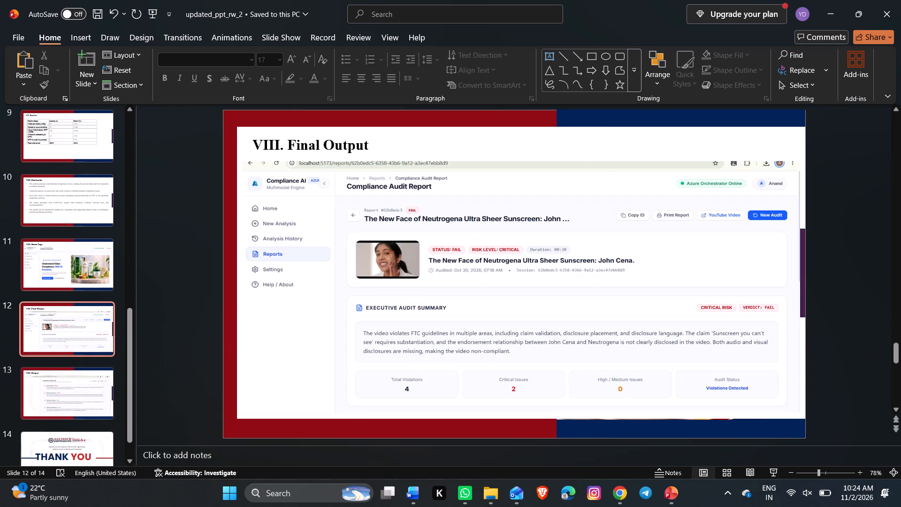
pyautogui.press('Down')
pyautogui.press('Up')
pyautogui.press('Down')
pyautogui.press('Down')
pyautogui.press('Down')
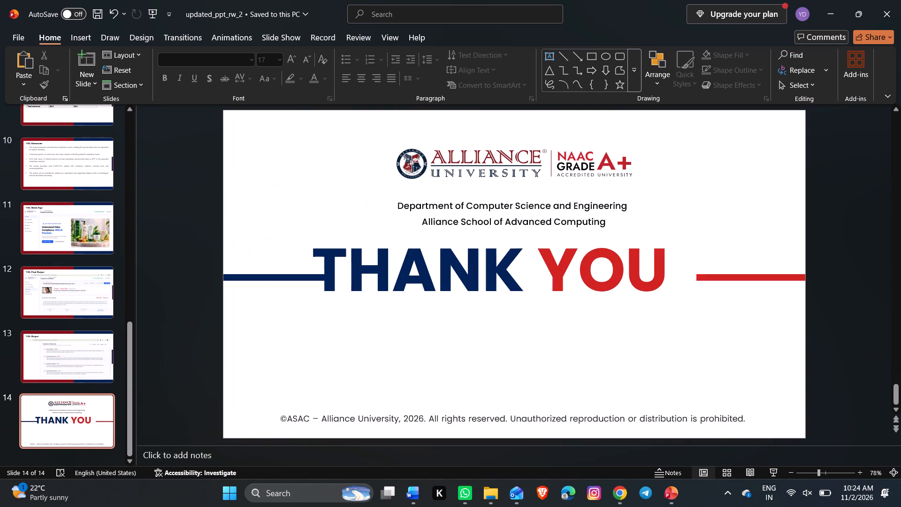
pyautogui.press('Up')
pyautogui.press('Up')
pyautogui.press('Up')
pyautogui.press('Up')
pyautogui.press('Up')
pyautogui.press('Up')
pyautogui.press('Up')
pyautogui.press('Up')
pyautogui.press('Up')
pyautogui.press('Up')
pyautogui.press('Up')
pyautogui.press('Up')
pyautogui.press('Up')
pyautogui.press('Up')
pyautogui.press('Up')
pyautogui.press('Up')
pyautogui.press('Up')
pyautogui.press('Up')
pyautogui.press('Up')
pyautogui.press('Up')
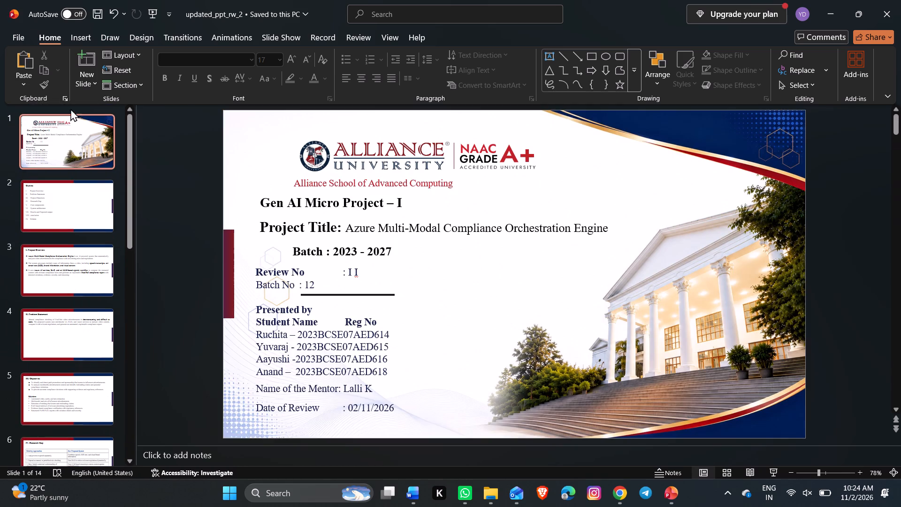
# Save the edited presentation as updated_ppt_rw_3 in the Telegram Desktop folder under Downloads.
pyautogui.click(15, 36)
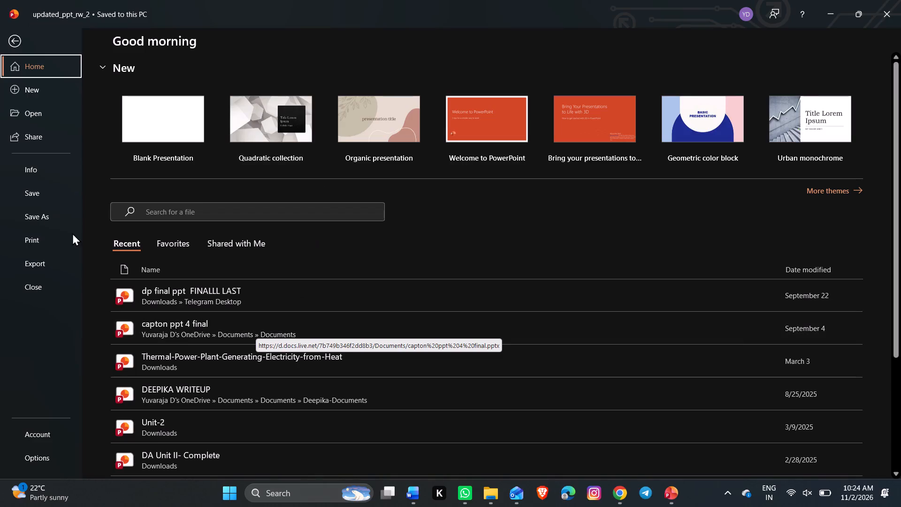
# Save a copy of the presentation as updated_ppt_rw_3 in the Telegram Desktop folder under Downloads.
pyautogui.click(40, 215)
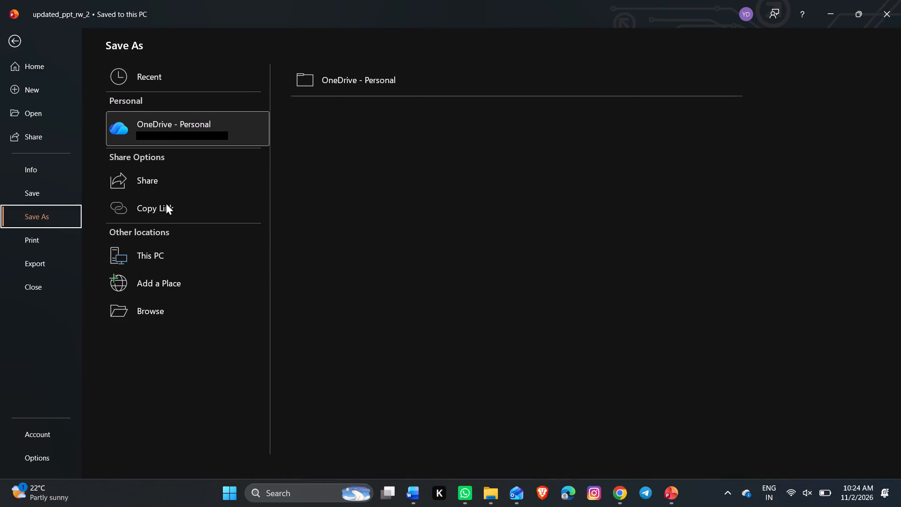
pyautogui.click(165, 258)
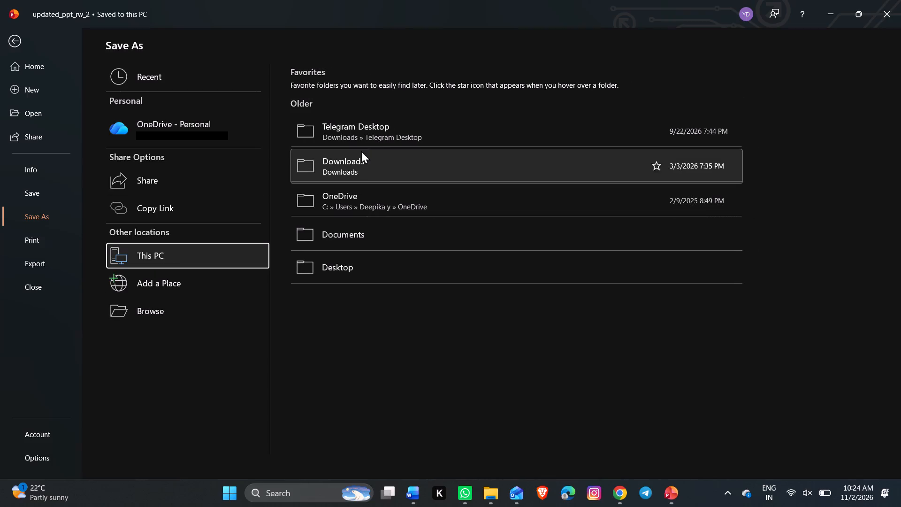
pyautogui.click(383, 141)
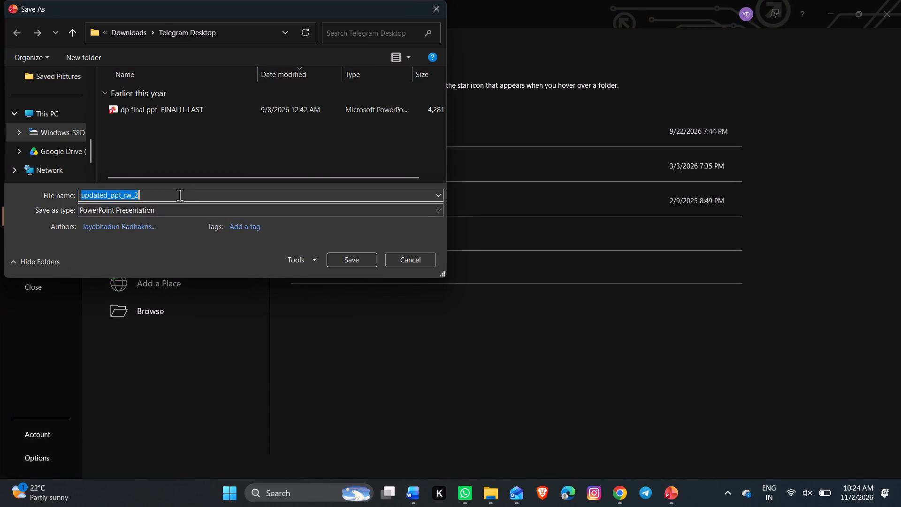
pyautogui.click(152, 194)
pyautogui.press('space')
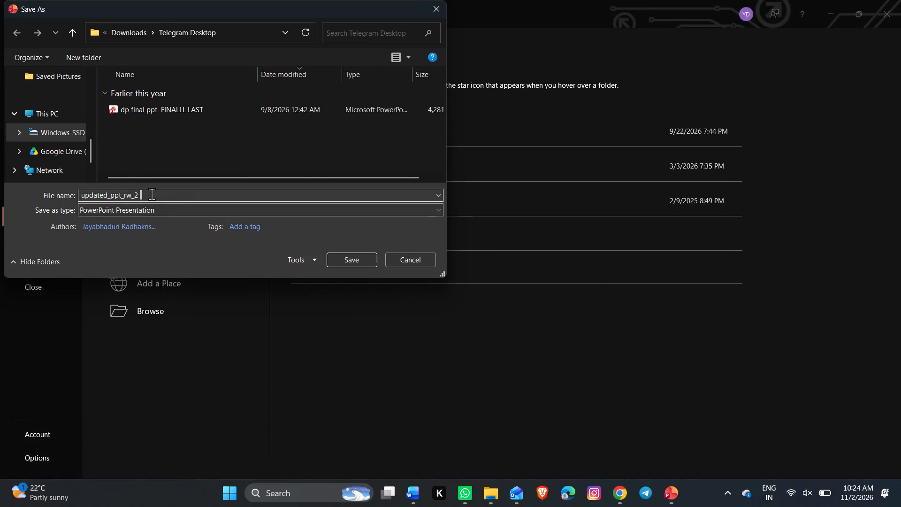
pyautogui.press('BackSpace')
pyautogui.press('BackSpace')
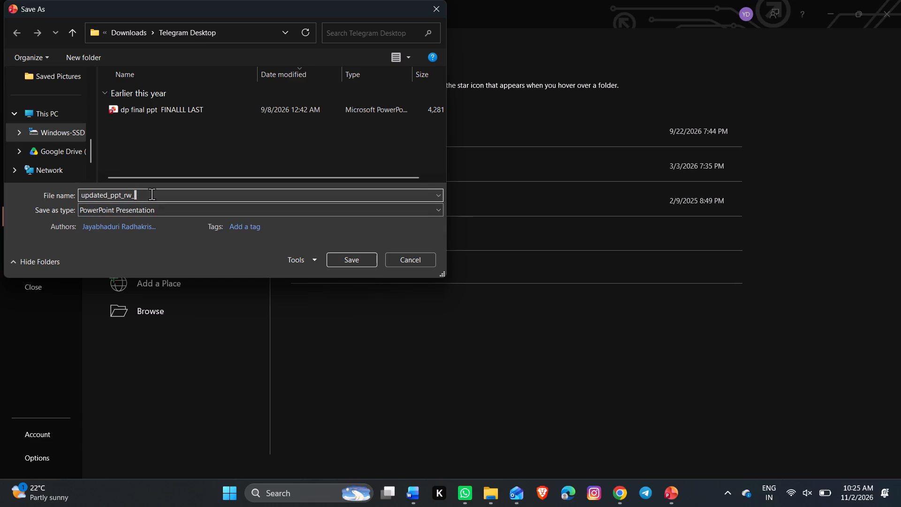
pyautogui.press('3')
pyautogui.click(344, 253)
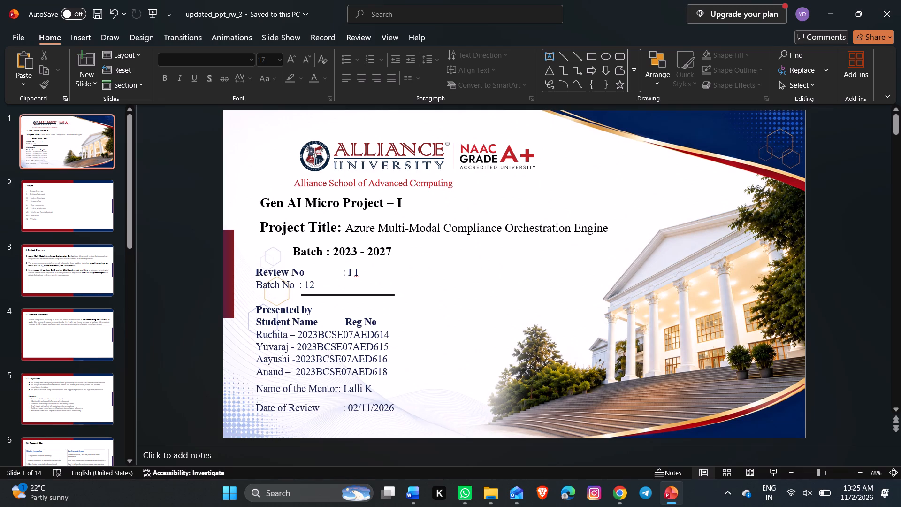
# Switch to Chrome and bring up the Generative_AI course content page in Blackboard.
pyautogui.click(624, 495)
pyautogui.click(370, 0)
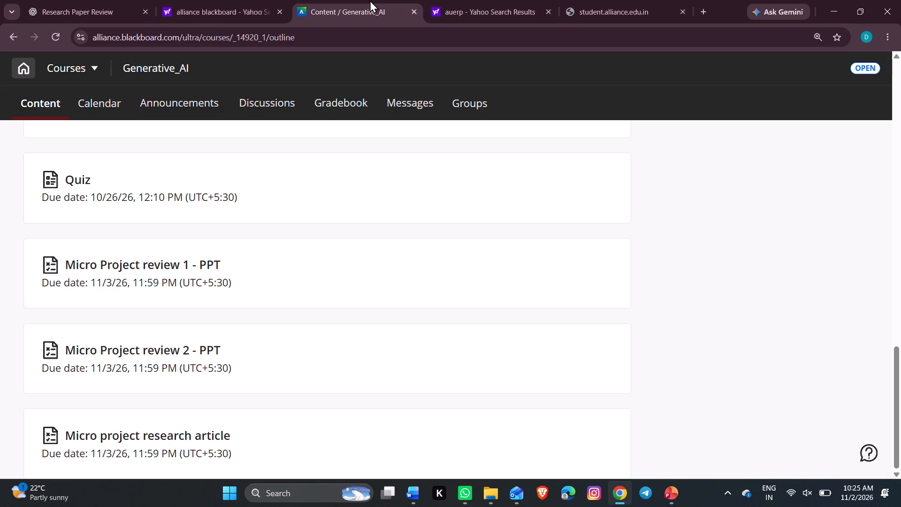
# In the Blackboard Generative_AI course in Chrome, open the Micro Project review 2 - PPT assignment and its instructions with the submission area.
pyautogui.scroll(-1, 302, 335)
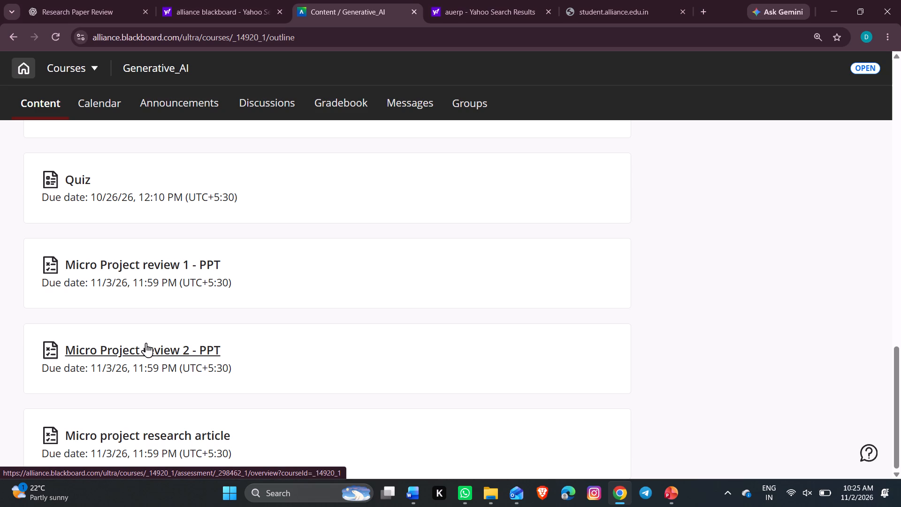
pyautogui.click(118, 346)
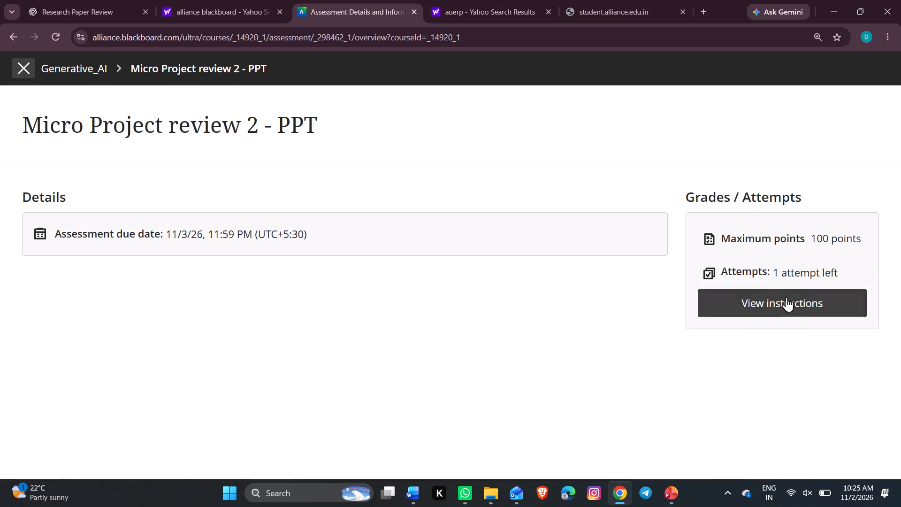
pyautogui.click(786, 297)
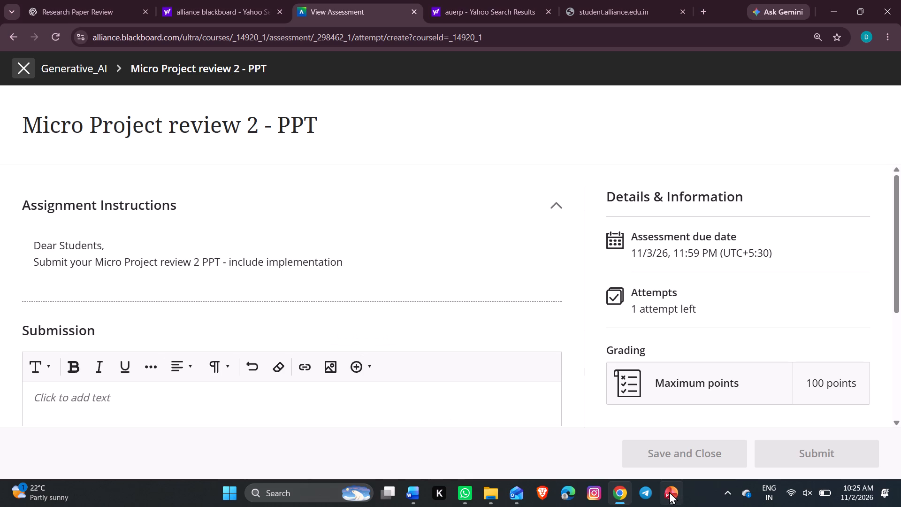
pyautogui.scroll(-1, 308, 395)
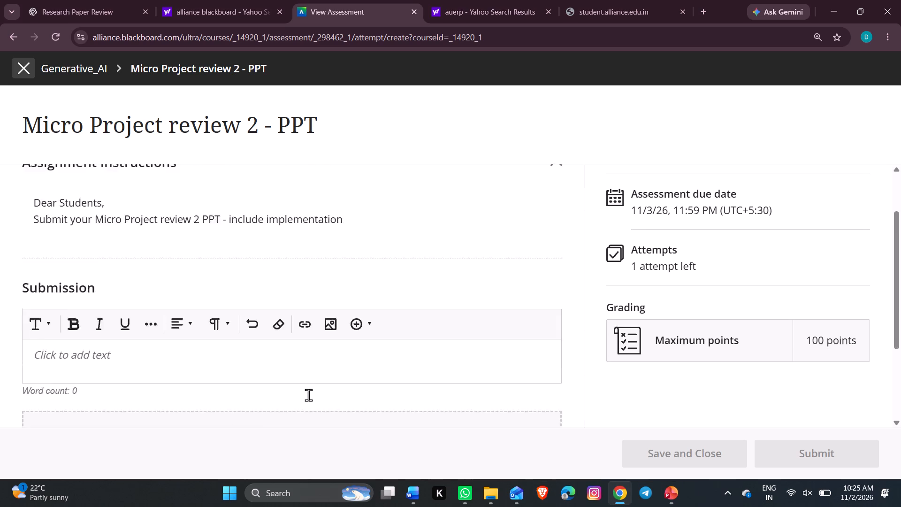
pyautogui.scroll(-1, 308, 395)
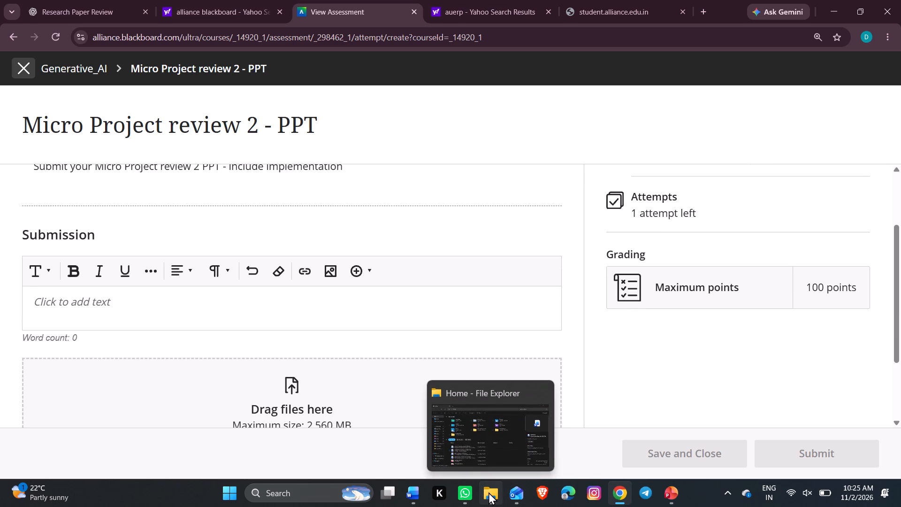
# Bring up File Explorer and arrange it side by side with the assignment page.
pyautogui.click(488, 492)
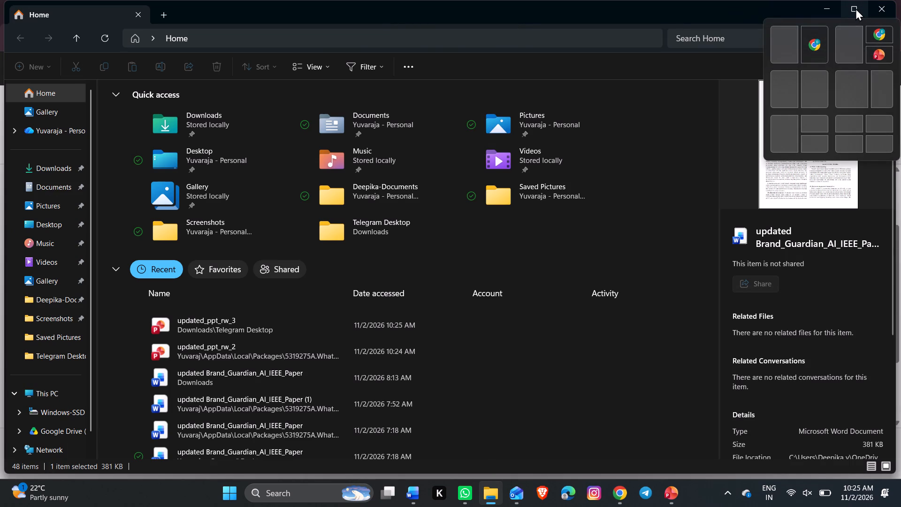
pyautogui.click(876, 79)
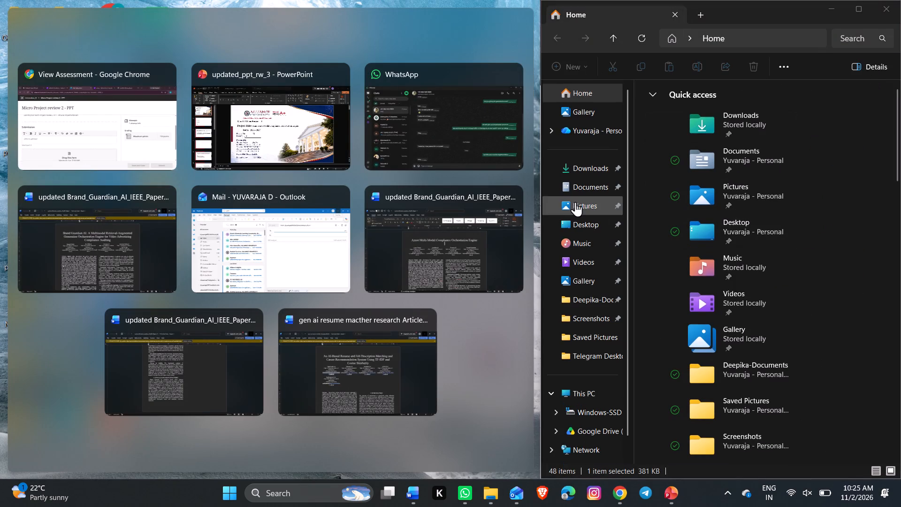
pyautogui.click(120, 136)
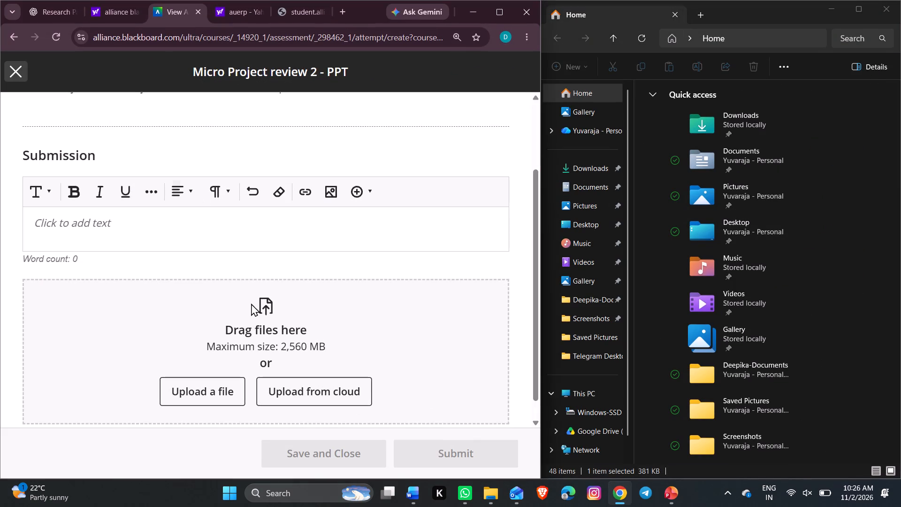
# Attach updated_ppt_rw_3 from File Explorer's recent files to the assignment submission, and restore the browser to full size.
pyautogui.scroll(-1, 252, 304)
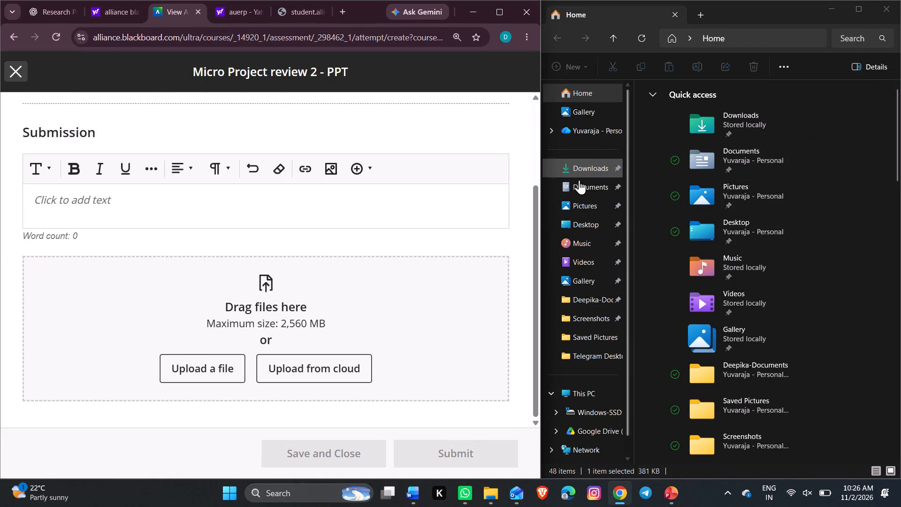
pyautogui.click(579, 161)
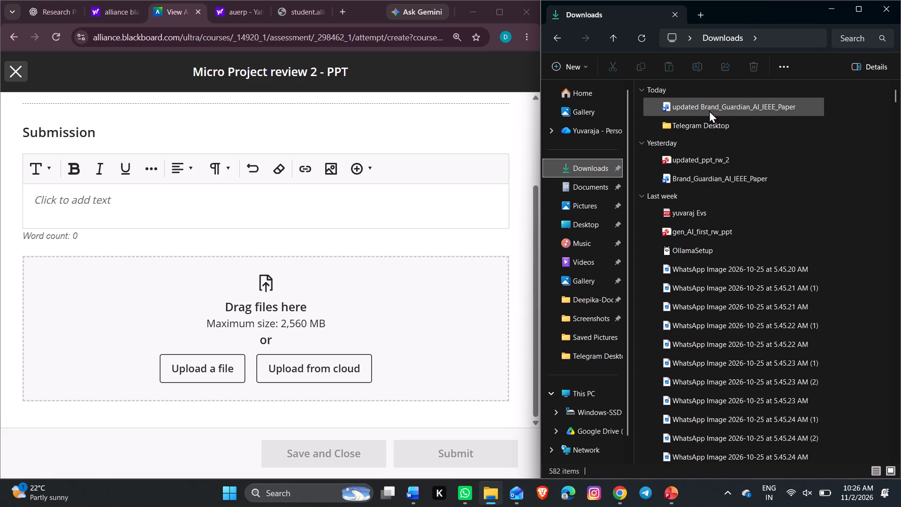
pyautogui.scroll(5, 709, 110)
pyautogui.scroll(3, 594, 118)
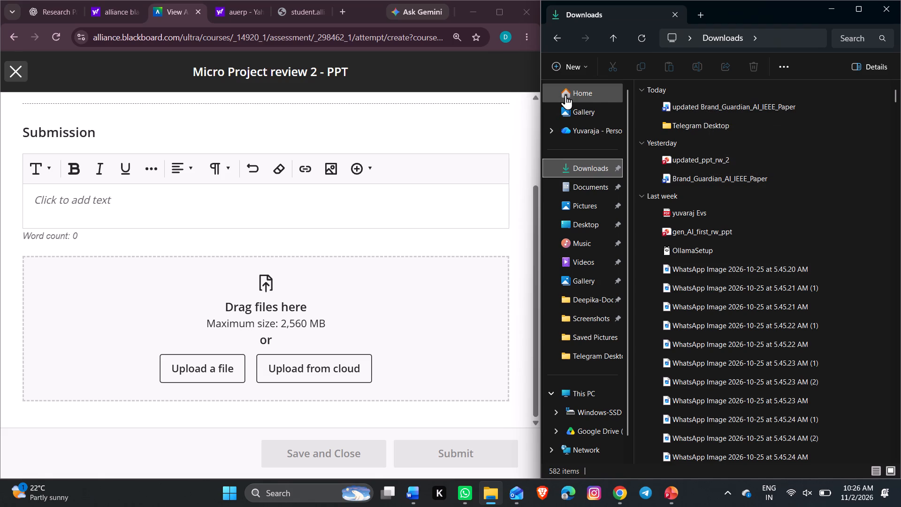
pyautogui.click(565, 95)
pyautogui.scroll(-2, 746, 300)
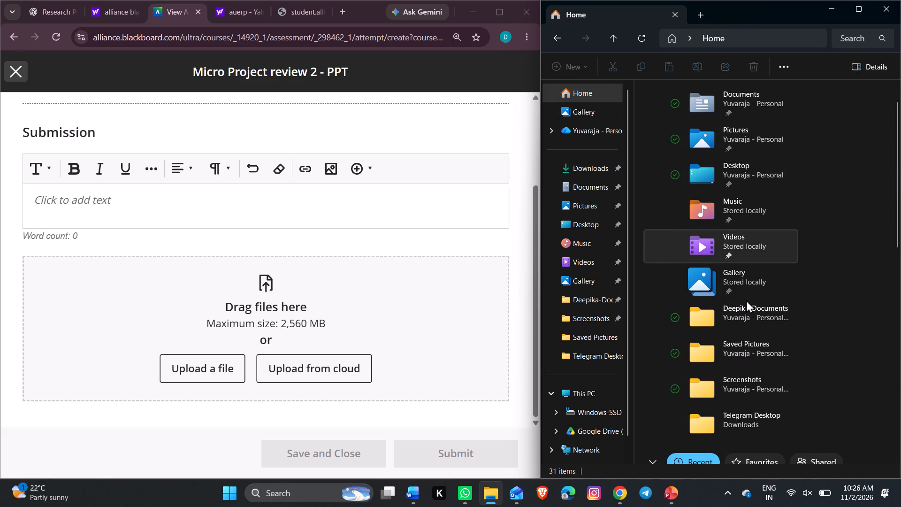
pyautogui.scroll(-4, 746, 300)
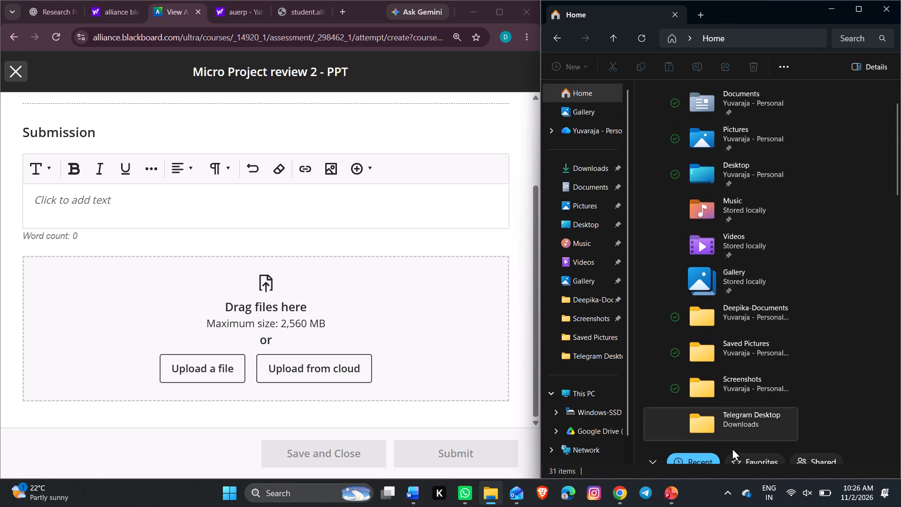
pyautogui.scroll(-2, 732, 448)
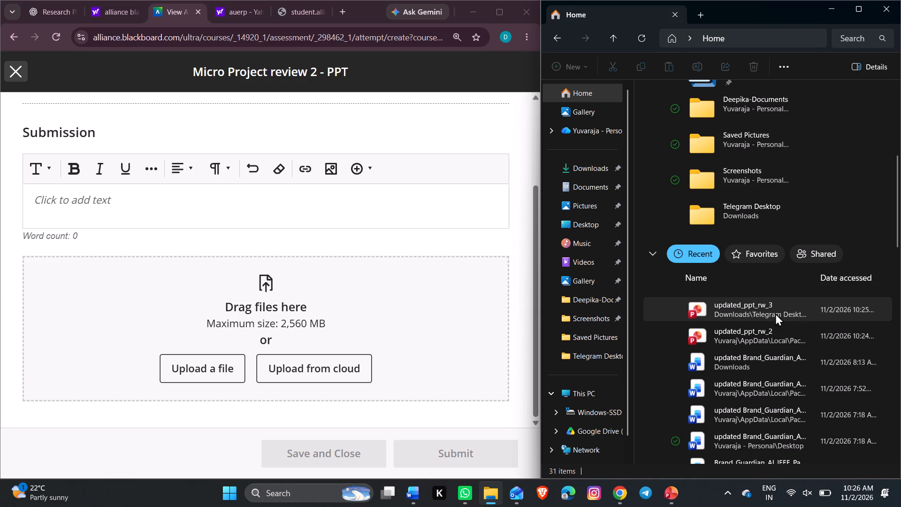
pyautogui.moveTo(775, 313); pyautogui.dragTo(316, 353)
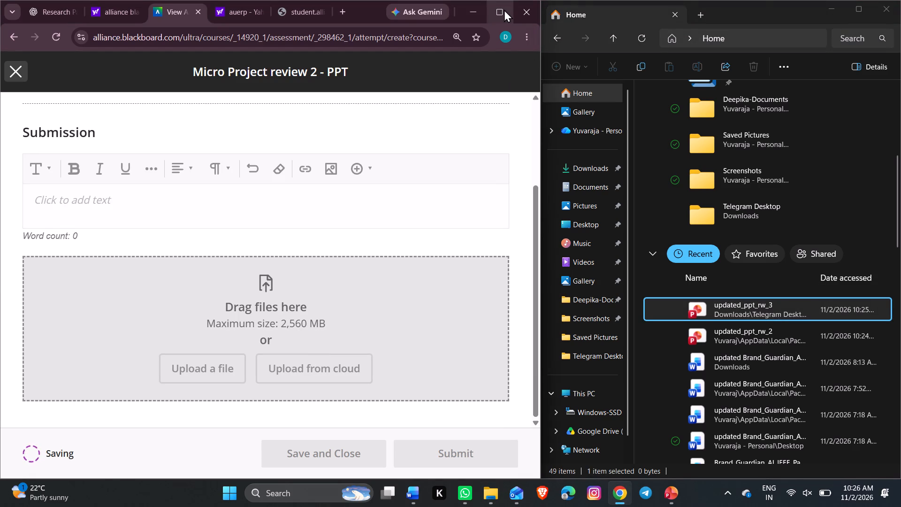
pyautogui.click(504, 9)
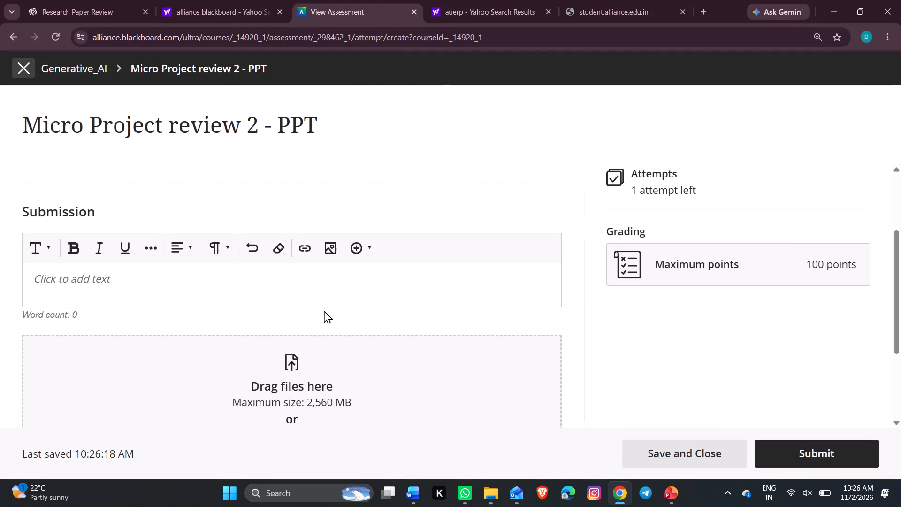
# Preview the attached updated_ppt_rw_3.pptx in the submission area and check the title slide's batch number, review number and date.
pyautogui.scroll(-3, 324, 310)
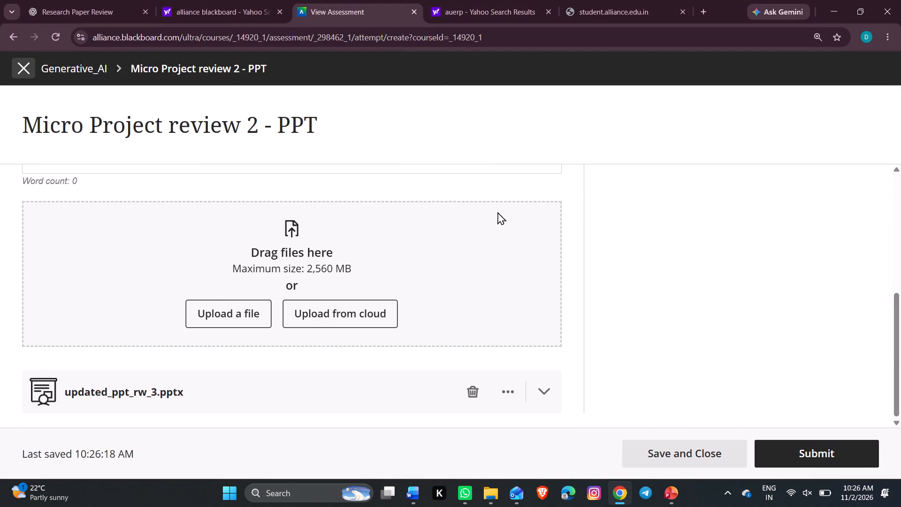
pyautogui.click(123, 399)
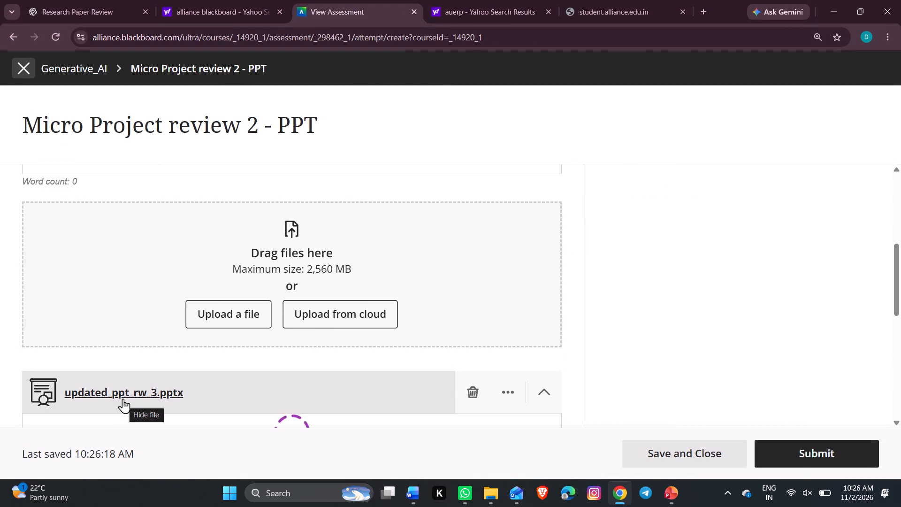
pyautogui.scroll(-1, 224, 338)
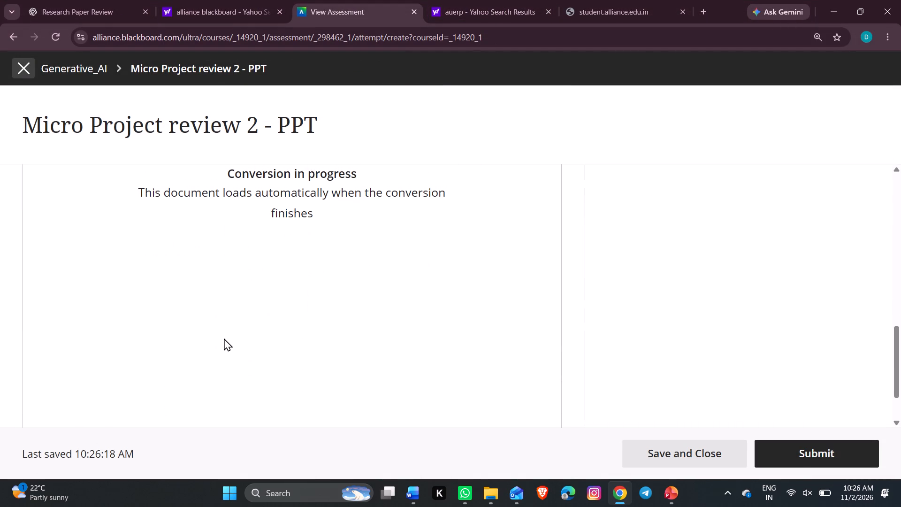
pyautogui.scroll(-1, 224, 338)
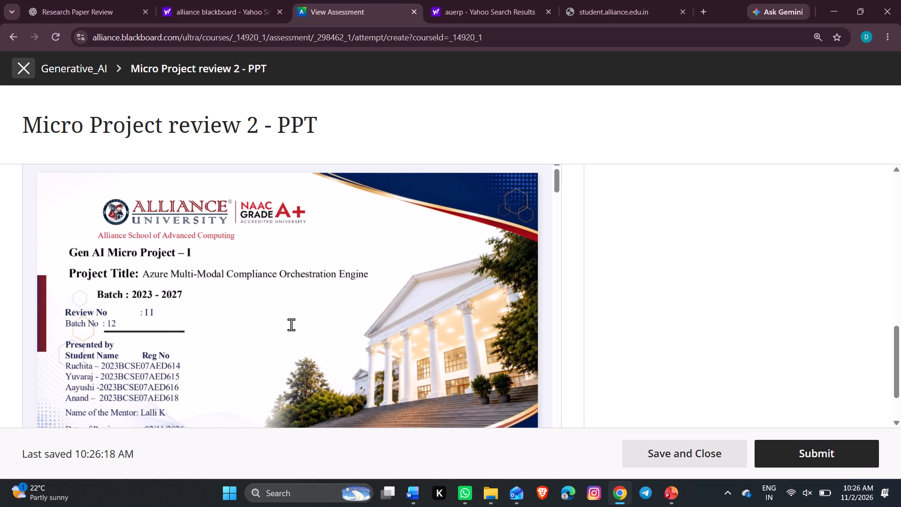
pyautogui.scroll(-3, 291, 324)
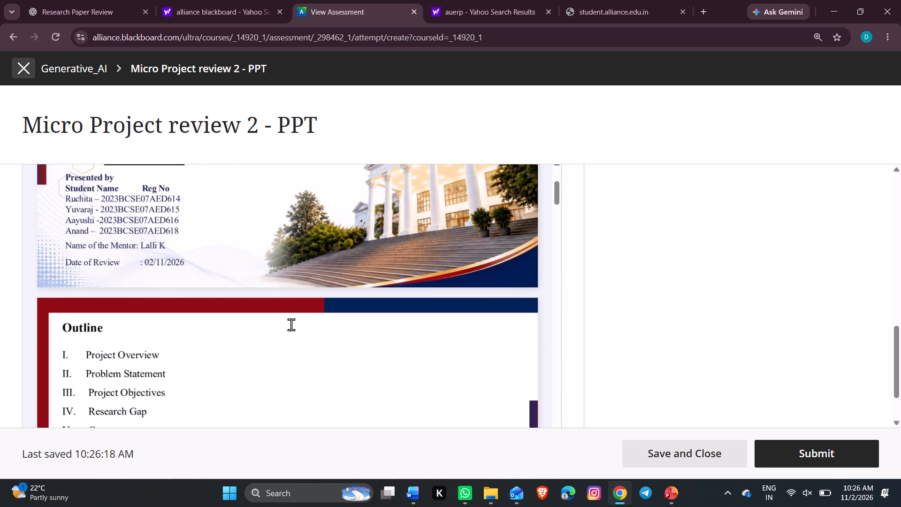
pyautogui.scroll(2, 291, 324)
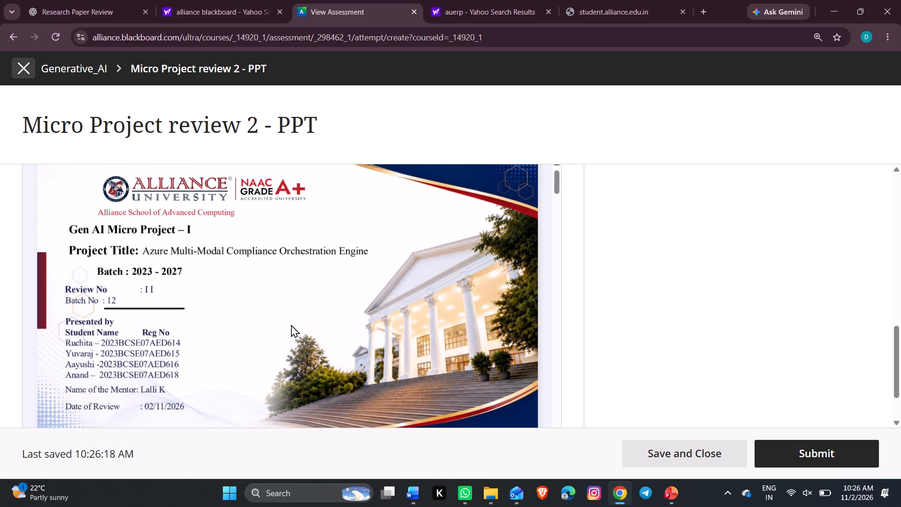
pyautogui.scroll(2, 291, 324)
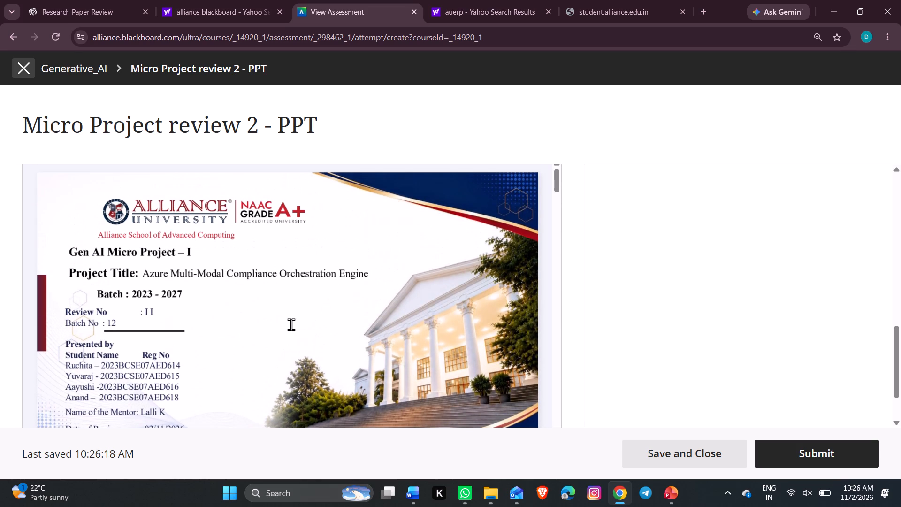
# Examine the remaining slides of the attached presentation in the preview, from Outline through to the closing Thank You slide.
pyautogui.scroll(-1, 291, 324)
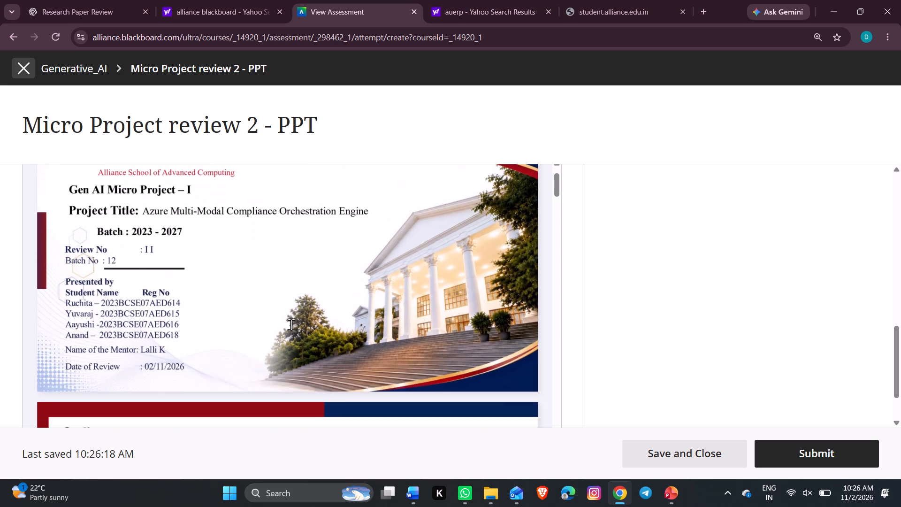
pyautogui.scroll(-5, 291, 324)
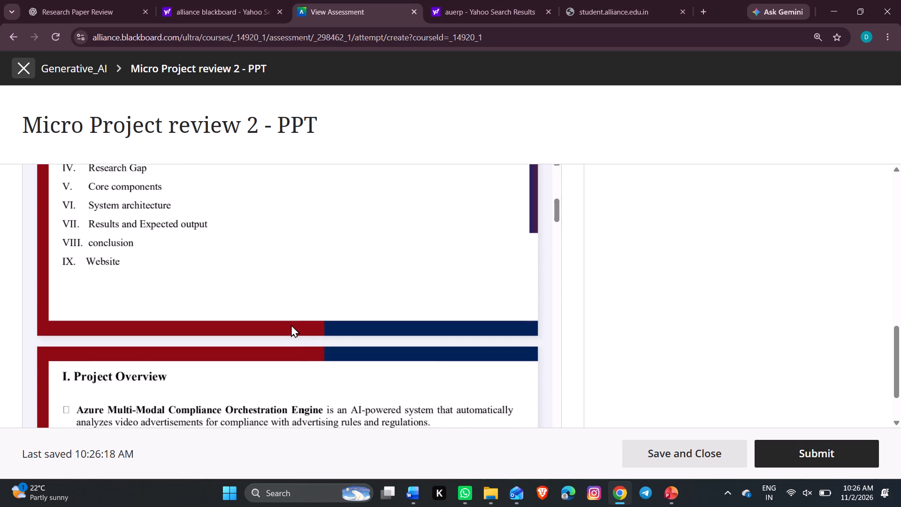
pyautogui.scroll(-9, 291, 324)
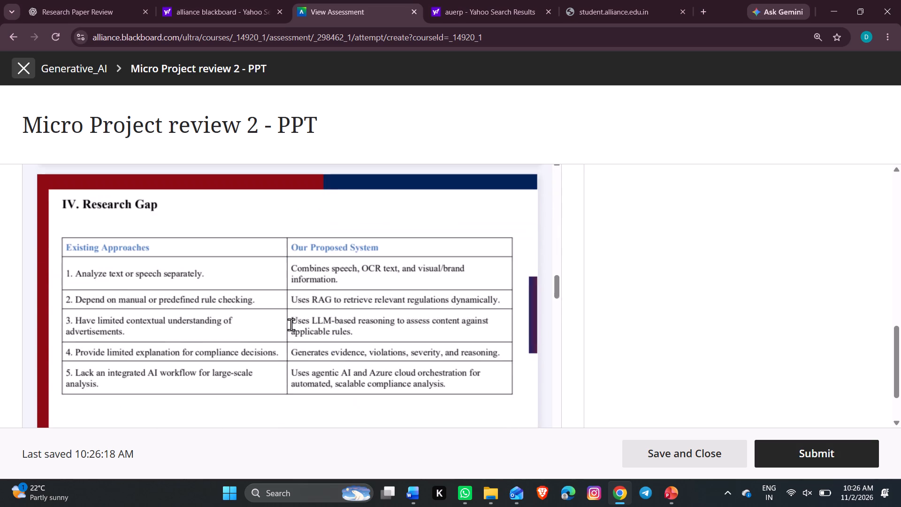
pyautogui.scroll(-3, 291, 324)
pyautogui.scroll(4, 291, 324)
pyautogui.scroll(-3, 291, 324)
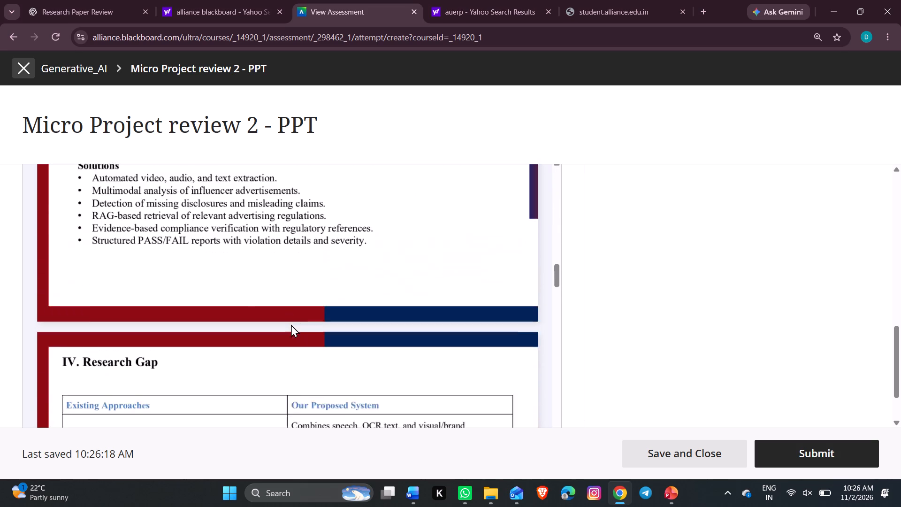
pyautogui.scroll(-6, 291, 324)
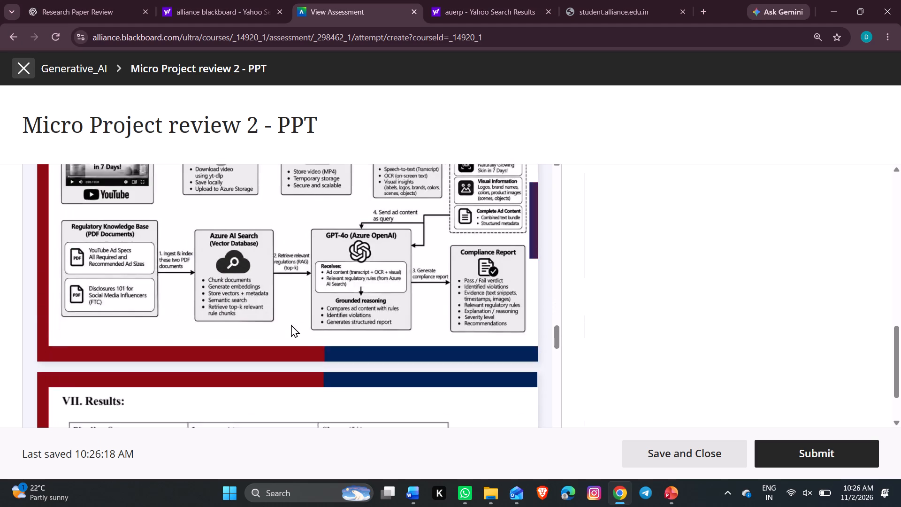
pyautogui.scroll(-2, 291, 324)
pyautogui.scroll(2, 291, 324)
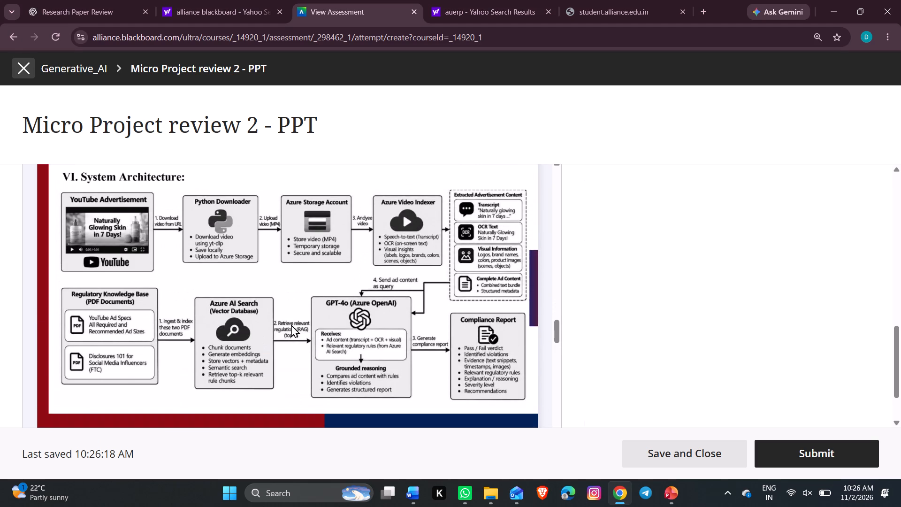
pyautogui.scroll(3, 291, 324)
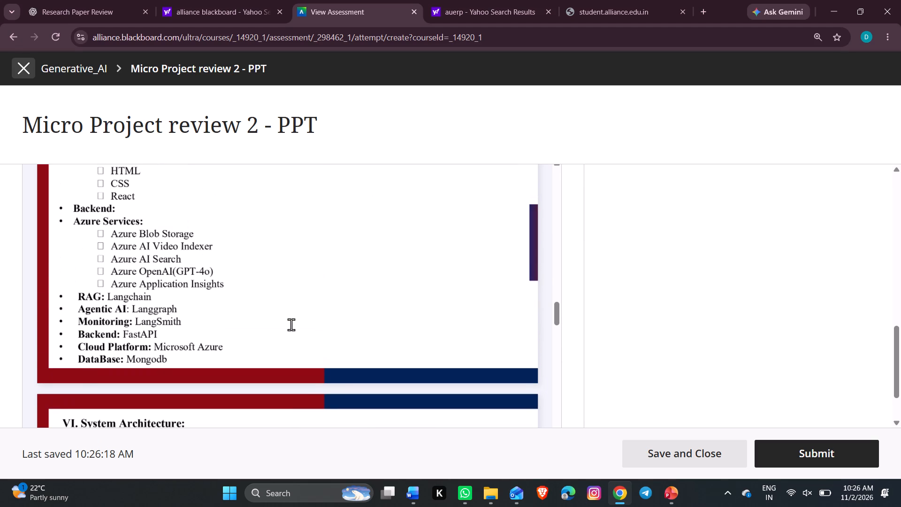
pyautogui.scroll(1, 291, 324)
pyautogui.hscroll(1, 291, 324)
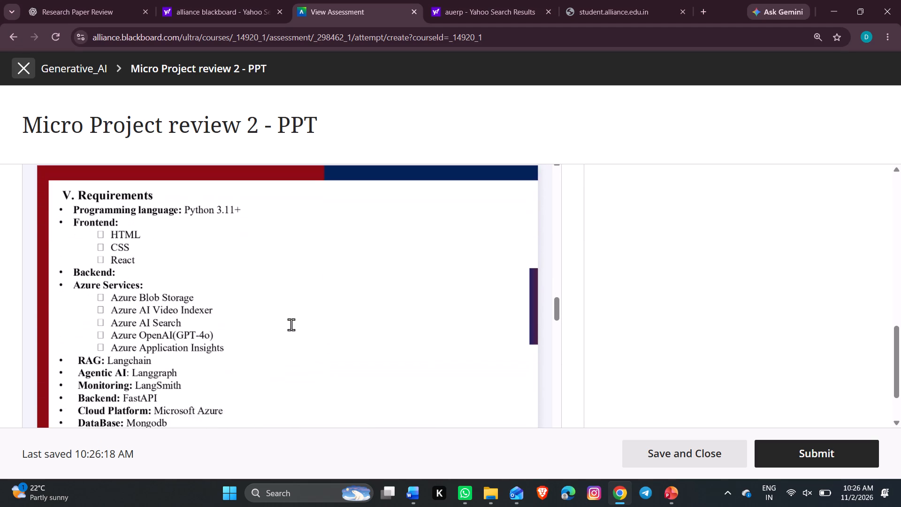
pyautogui.hscroll(1, 291, 324)
pyautogui.scroll(-5, 291, 324)
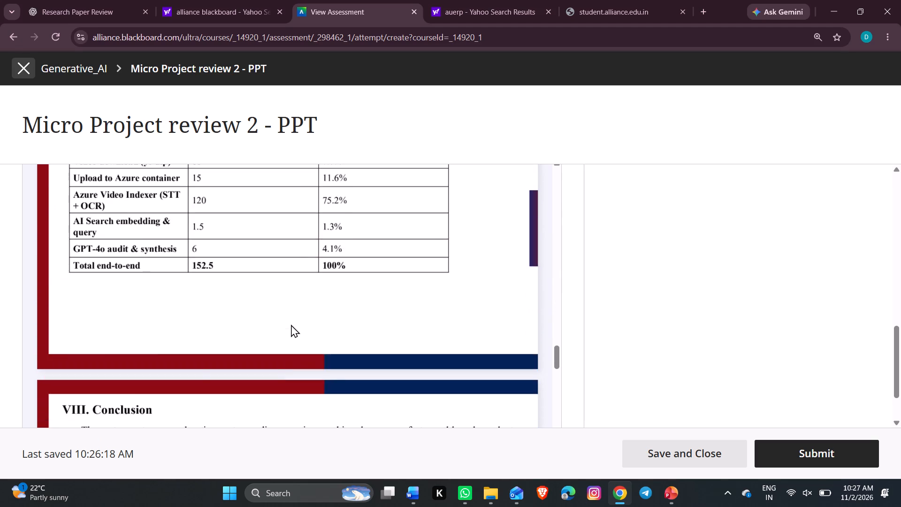
pyautogui.scroll(-7, 291, 324)
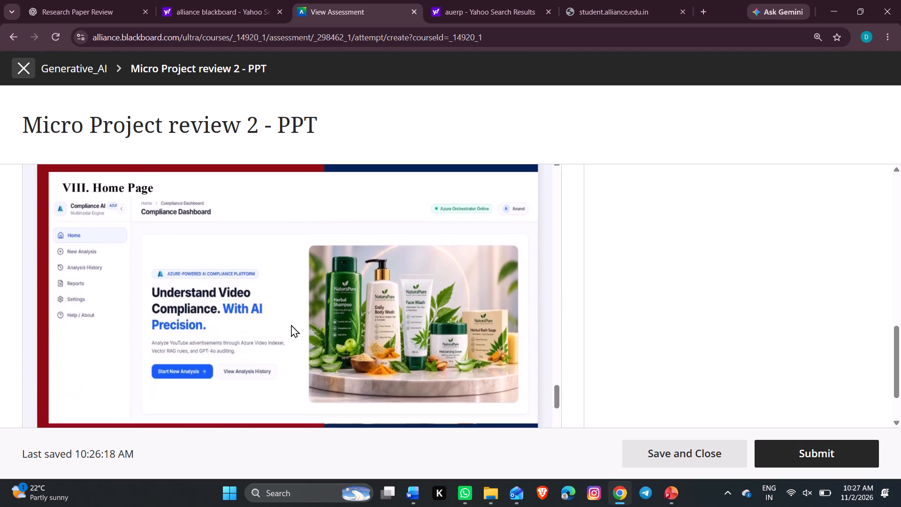
pyautogui.scroll(-7, 291, 324)
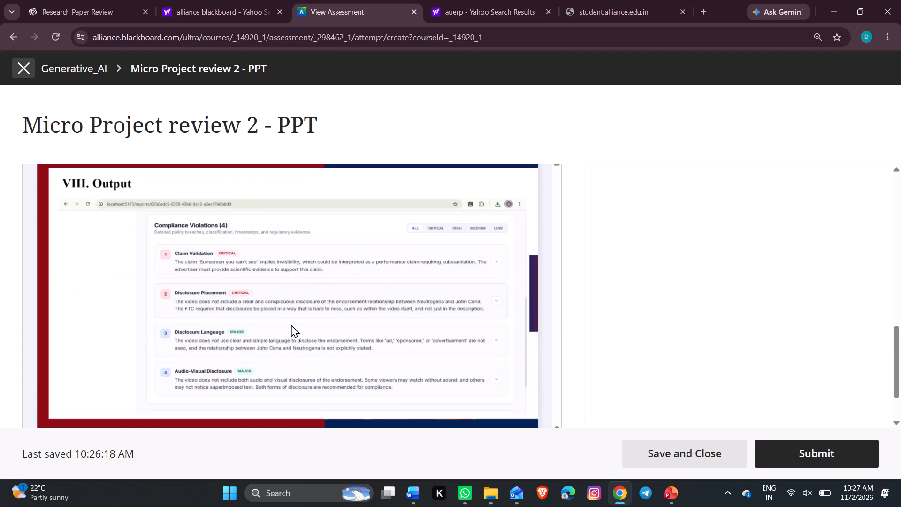
pyautogui.scroll(-5, 291, 324)
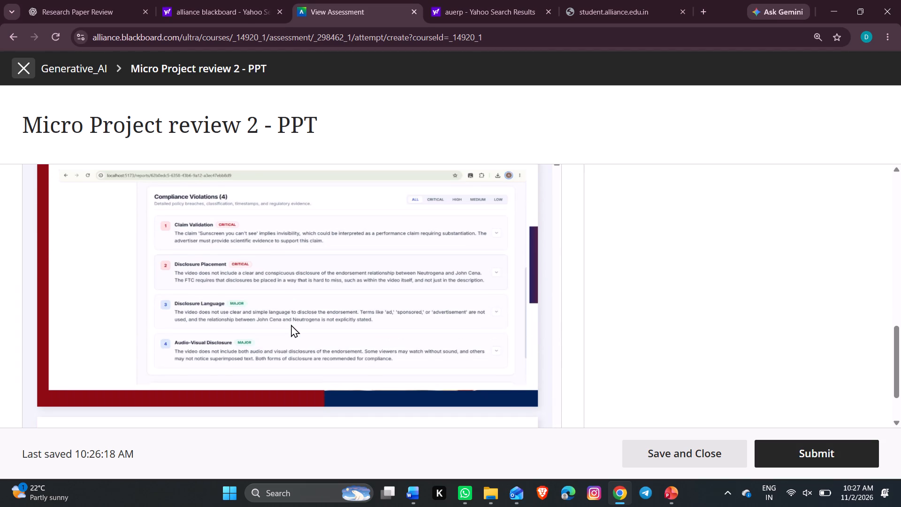
pyautogui.scroll(-3, 291, 324)
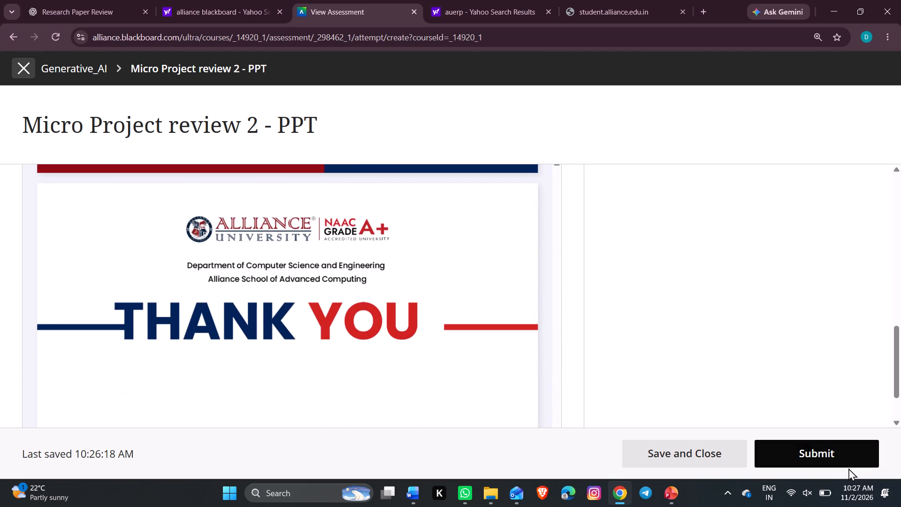
# Submit the Micro Project review 2 - PPT assignment, confirm the submission, and dismiss the submission receipt without downloading it.
pyautogui.click(829, 455)
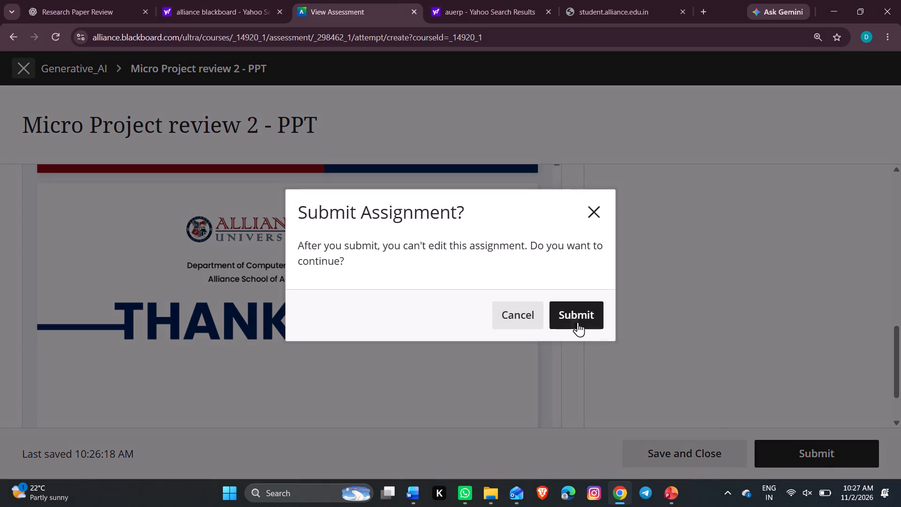
pyautogui.click(575, 316)
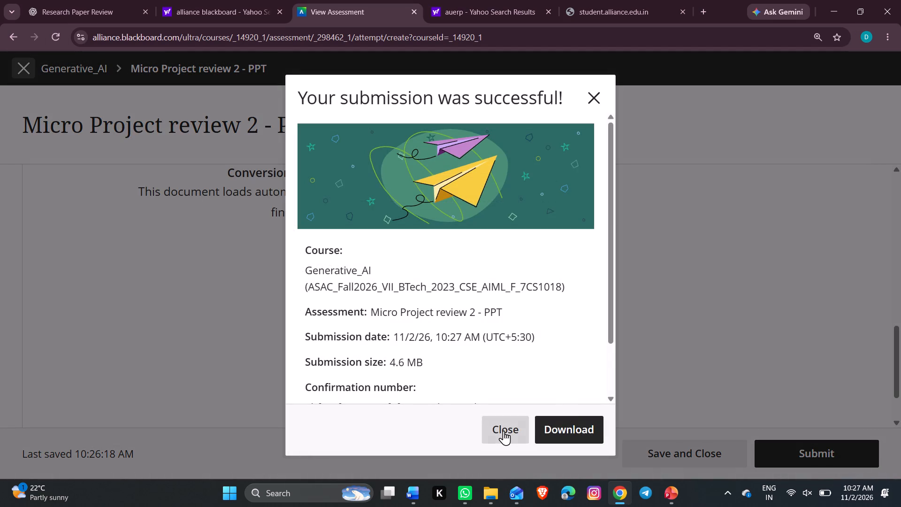
pyautogui.click(504, 430)
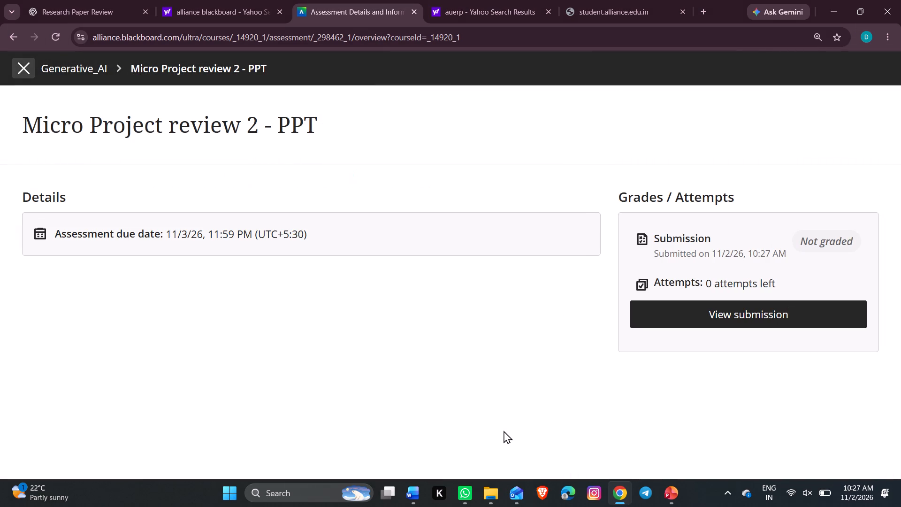
# Leave the assignment's details page and return to the Micro Project assignments in the Generative_AI course content.
pyautogui.scroll(-1, 360, 288)
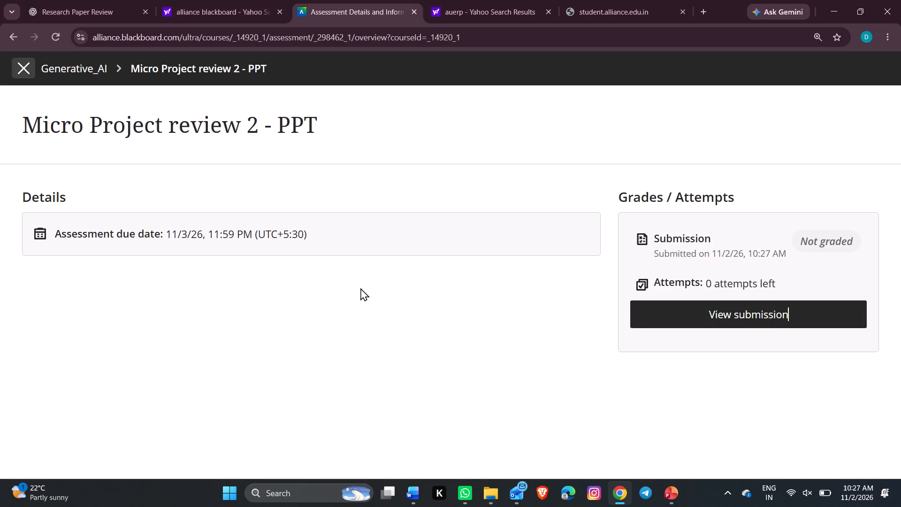
pyautogui.click(16, 58)
pyautogui.scroll(-4, 240, 357)
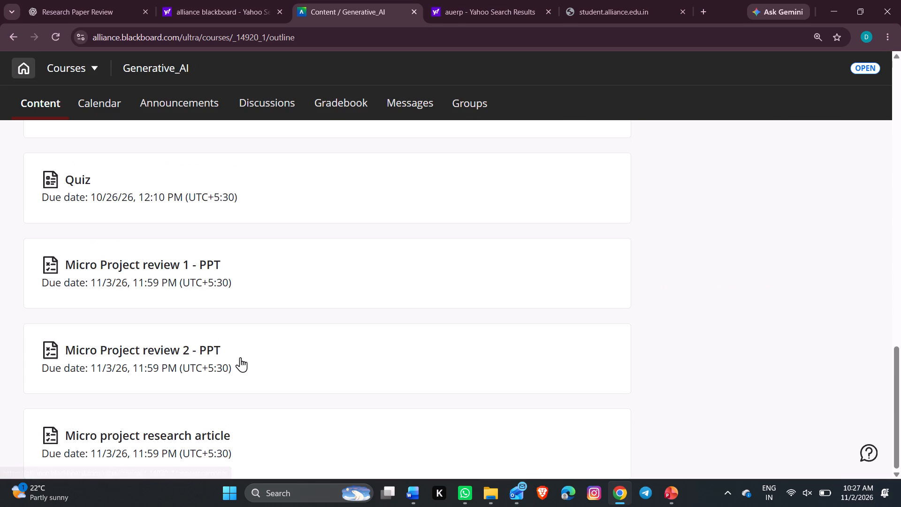
pyautogui.scroll(-5, 240, 357)
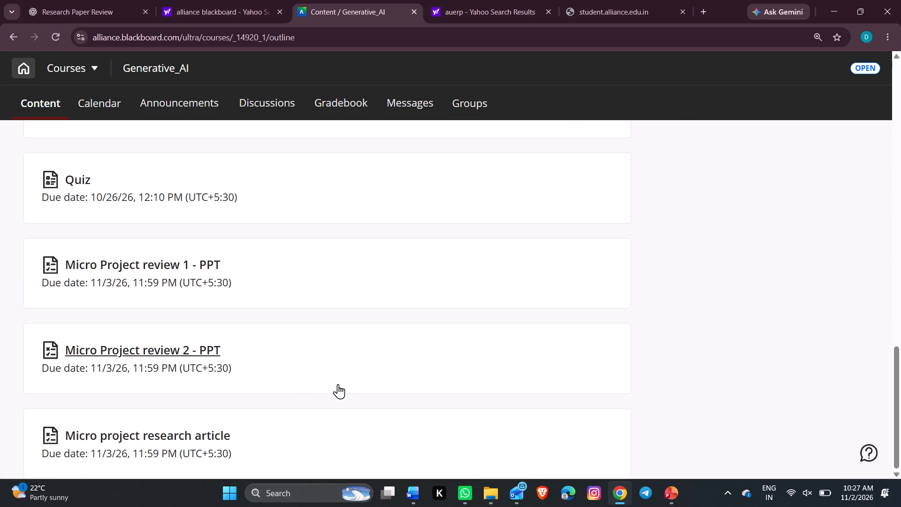
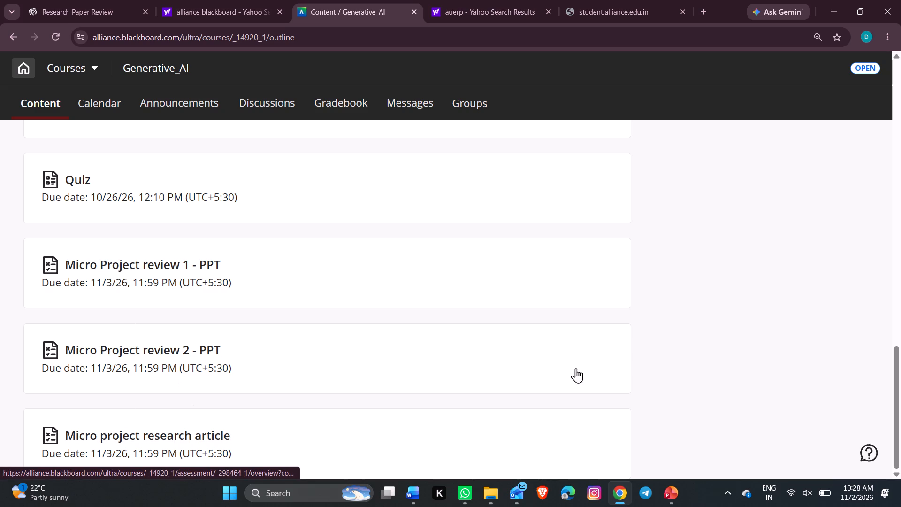
# Switch to PowerPoint and review the updated_ppt_rw_3 slides, examining the Results, Conclusion, Home Page and output slides in particular.
pyautogui.click(668, 493)
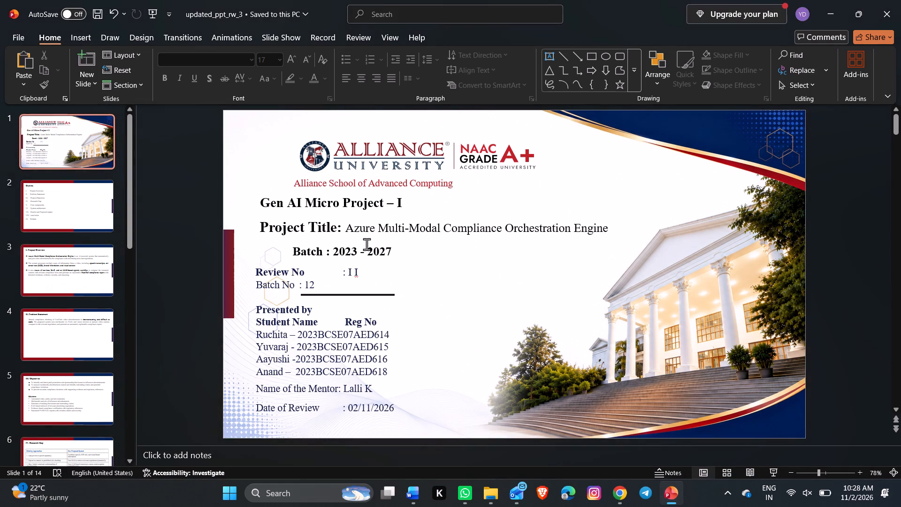
pyautogui.click(56, 261)
pyautogui.click(61, 322)
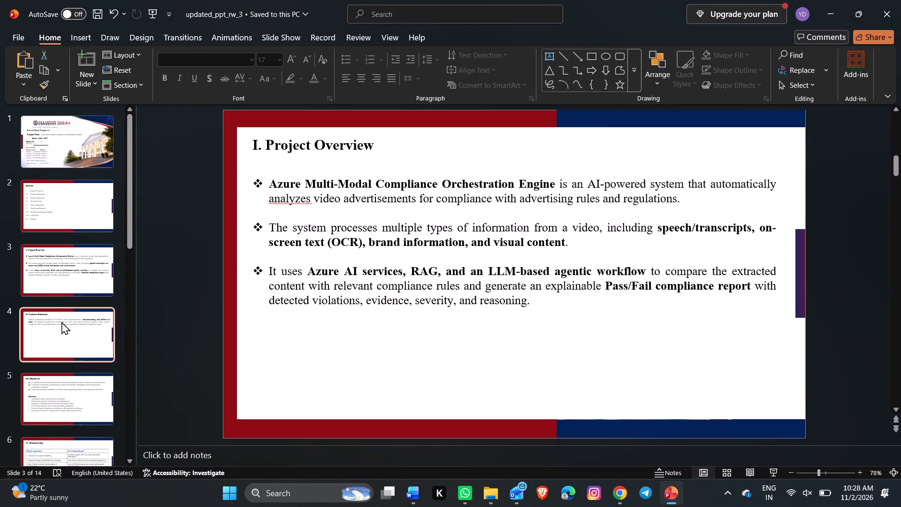
pyautogui.click(57, 423)
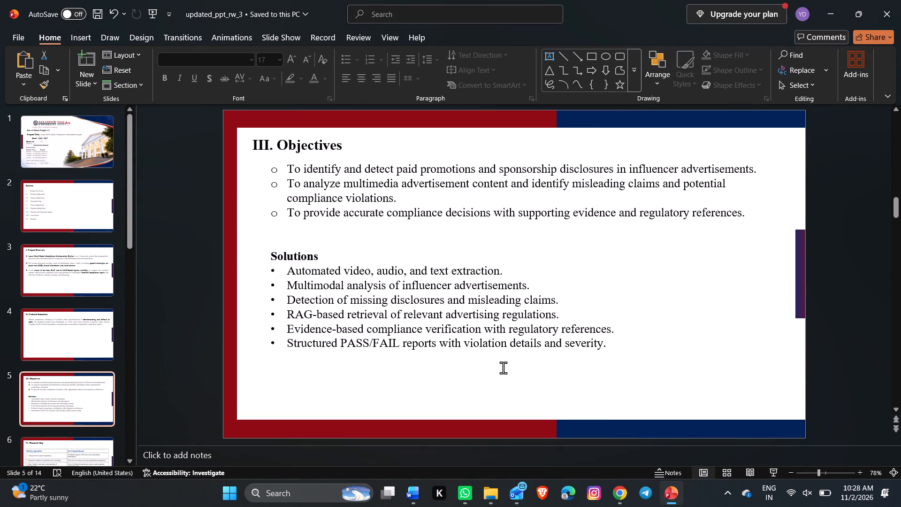
pyautogui.click(607, 347)
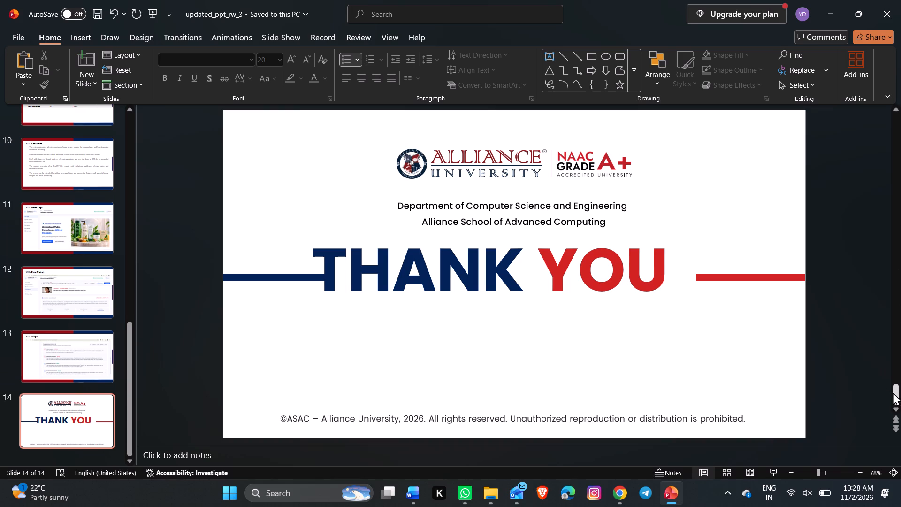
pyautogui.moveTo(895, 392); pyautogui.dragTo(894, 363)
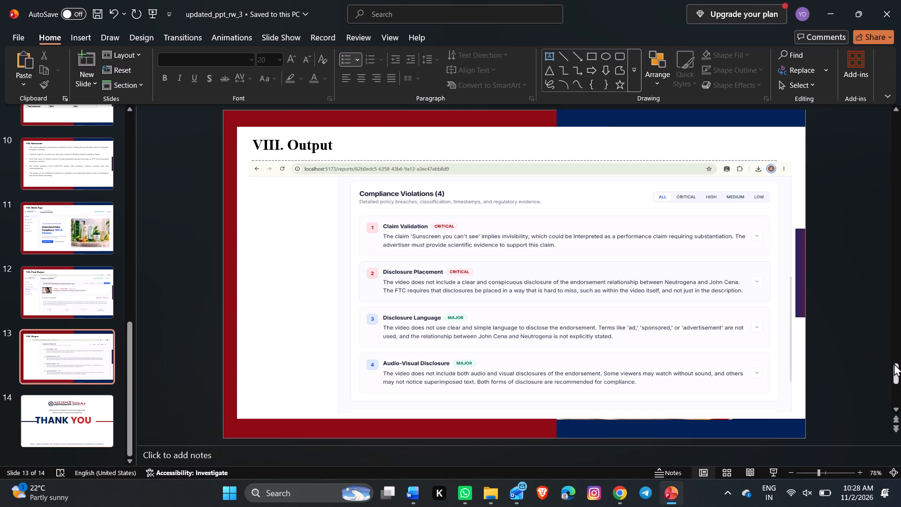
pyautogui.press('Up')
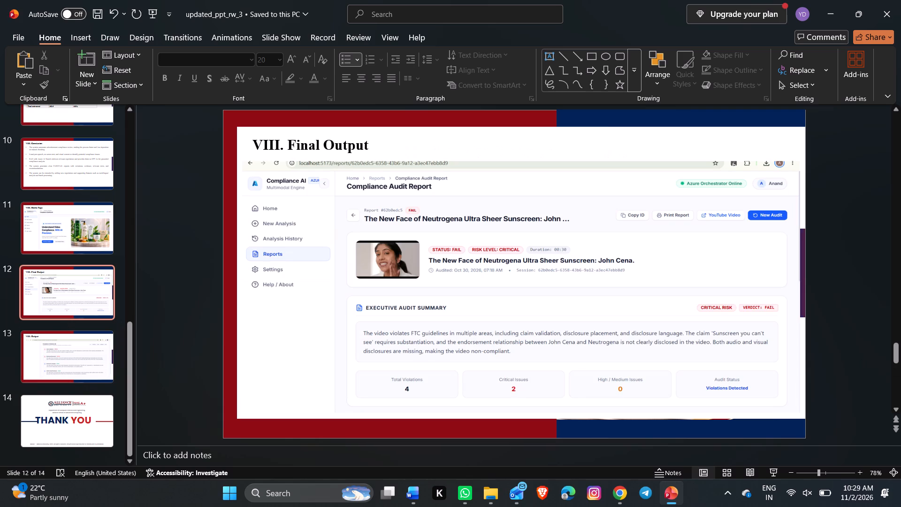
pyautogui.press('Up')
pyautogui.press('Down')
pyautogui.press('Up')
pyautogui.press('Up')
pyautogui.press('Up')
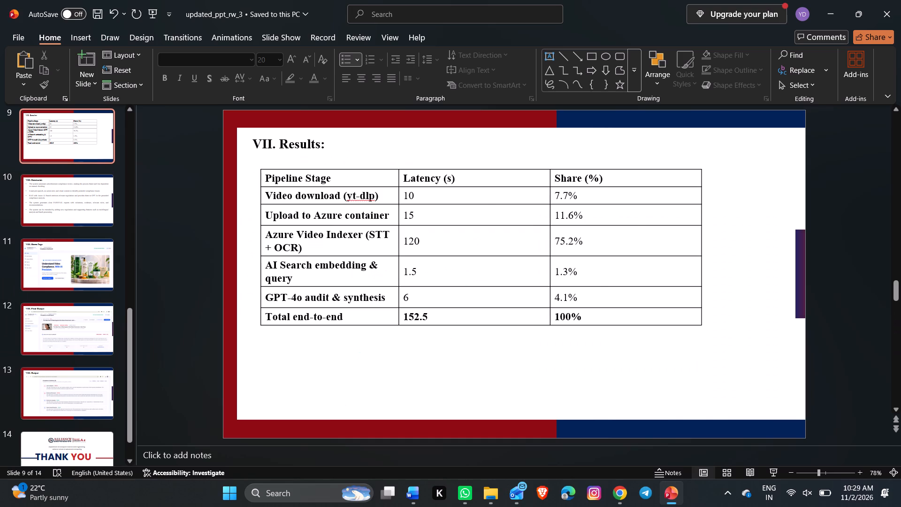
pyautogui.press('Up')
pyautogui.press('Down')
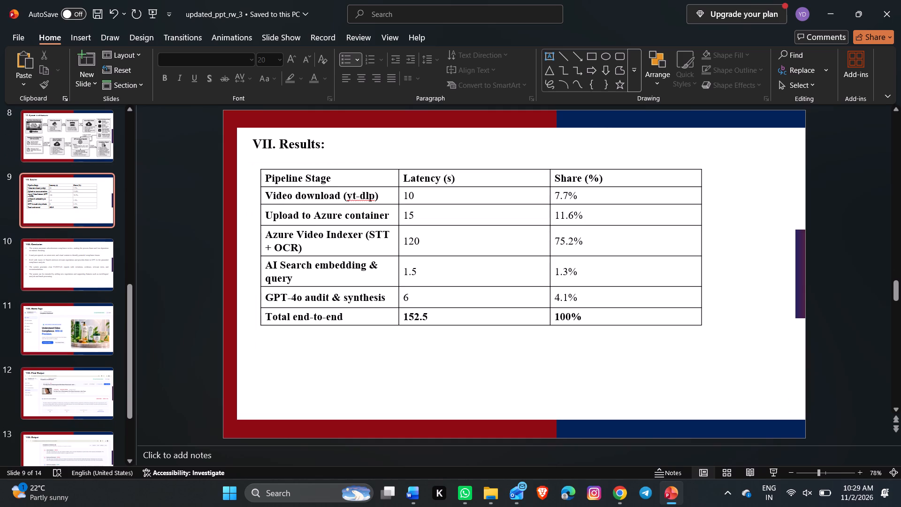
pyautogui.press('Down')
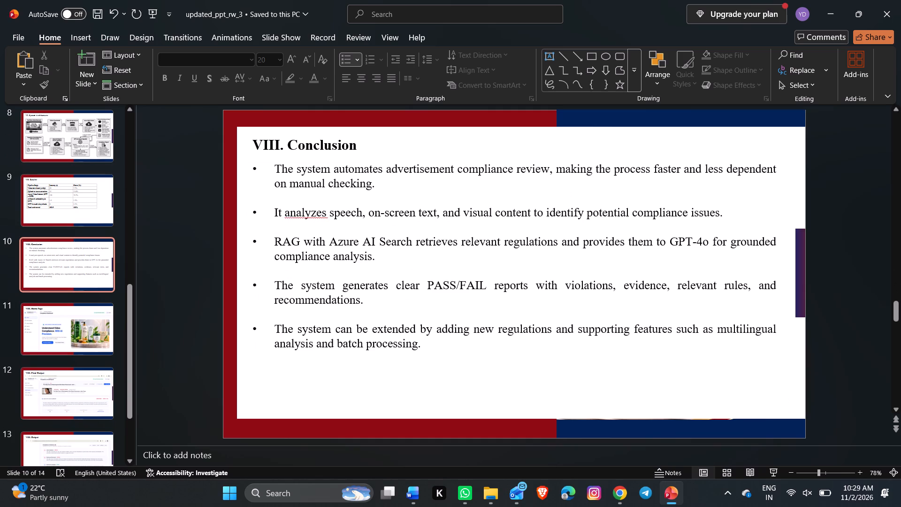
pyautogui.press('Down')
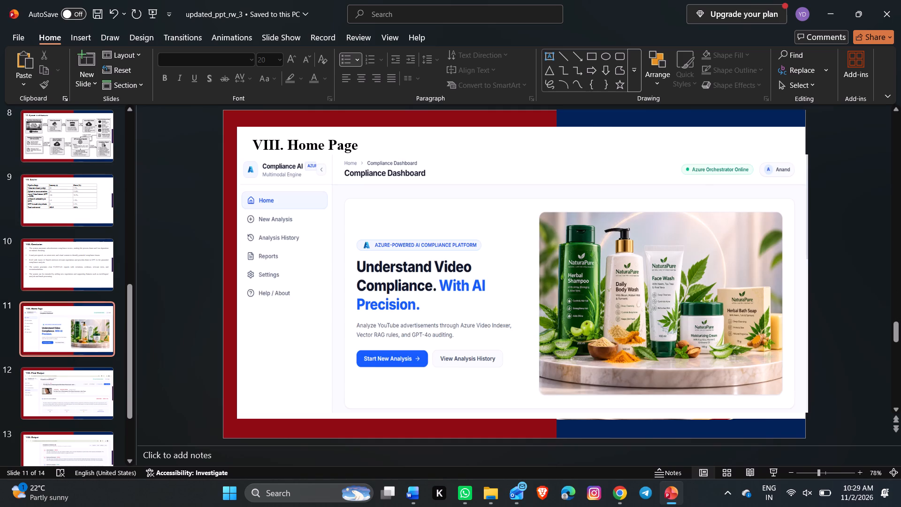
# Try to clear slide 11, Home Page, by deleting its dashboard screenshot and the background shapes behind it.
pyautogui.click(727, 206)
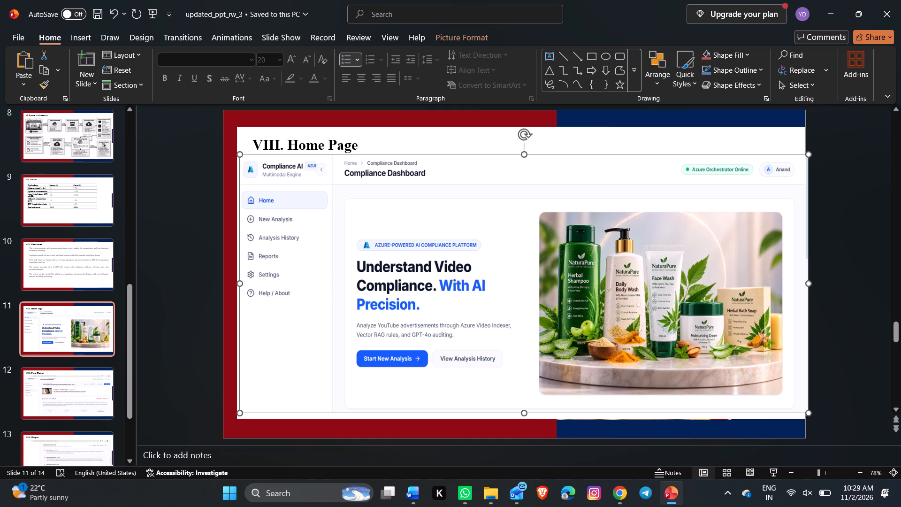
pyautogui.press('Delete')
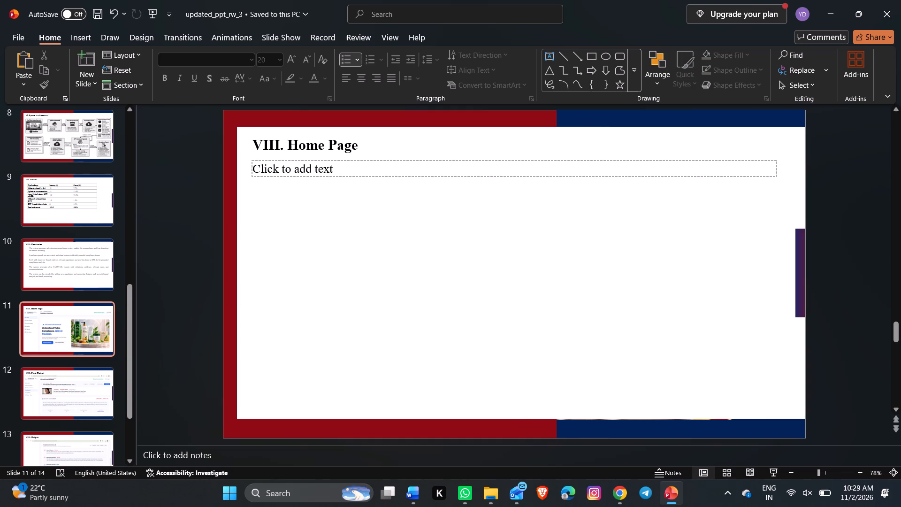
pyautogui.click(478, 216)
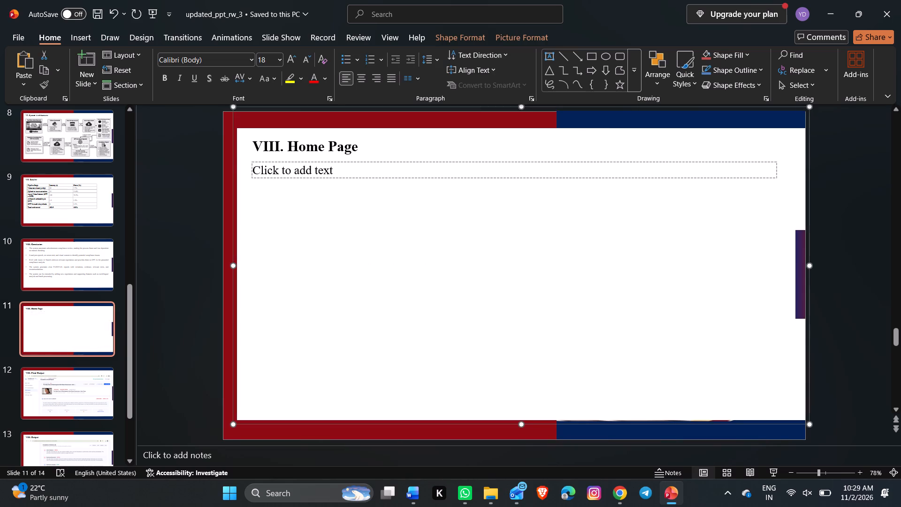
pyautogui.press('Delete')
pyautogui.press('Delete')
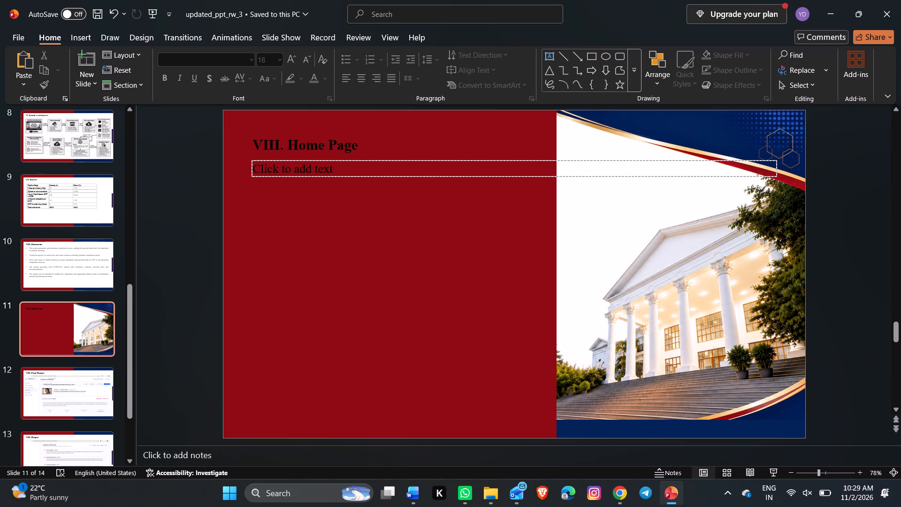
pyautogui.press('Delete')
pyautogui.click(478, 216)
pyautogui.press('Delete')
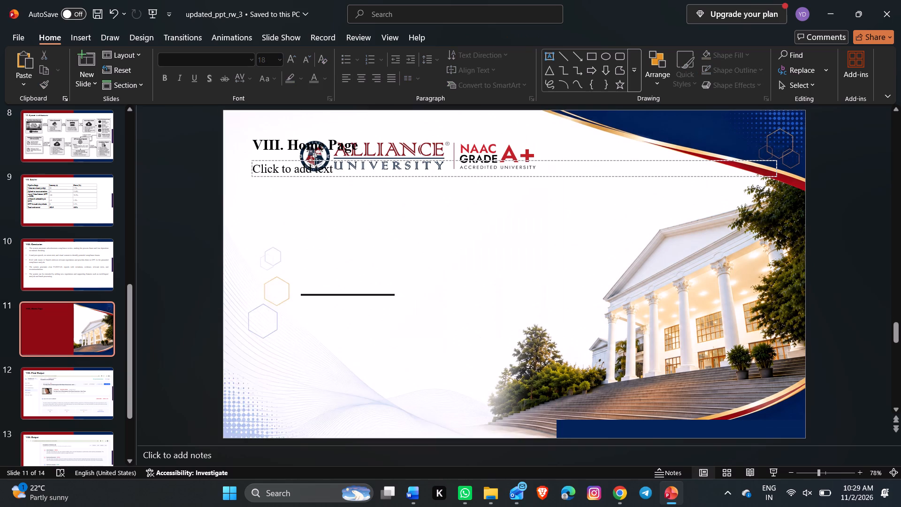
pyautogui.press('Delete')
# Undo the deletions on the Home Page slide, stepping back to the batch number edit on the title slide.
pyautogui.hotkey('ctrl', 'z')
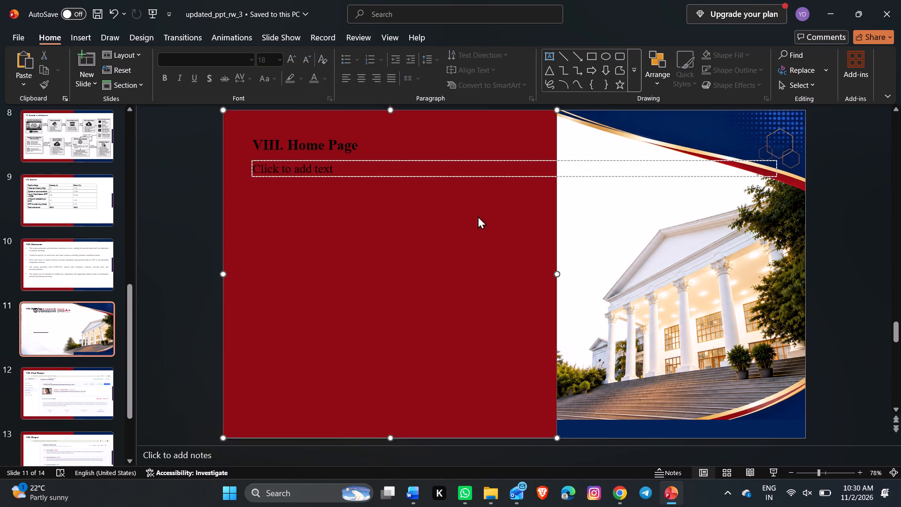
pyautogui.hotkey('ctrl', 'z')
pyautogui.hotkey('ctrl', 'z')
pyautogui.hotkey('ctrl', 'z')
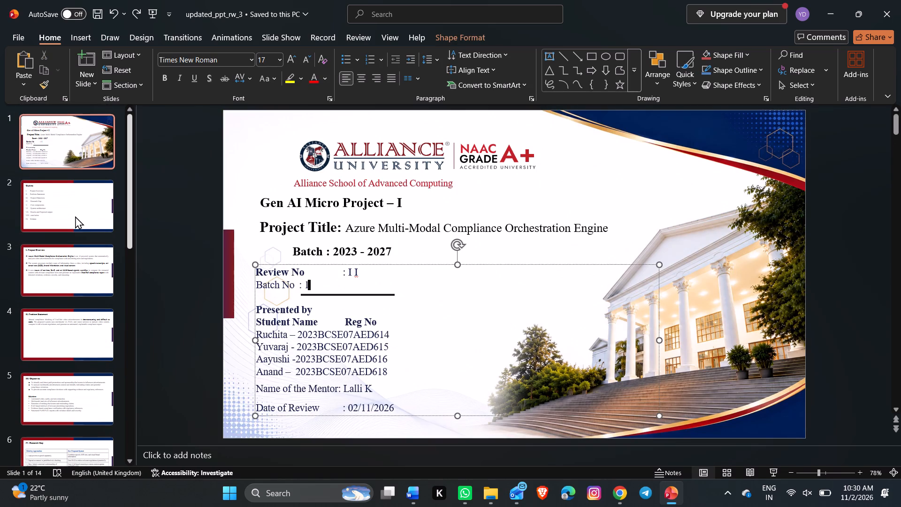
# Go through the slides from Outline to slide 11, Home Page, and select the dashboard screenshot there.
pyautogui.click(75, 215)
pyautogui.press('Down')
pyautogui.press('Down')
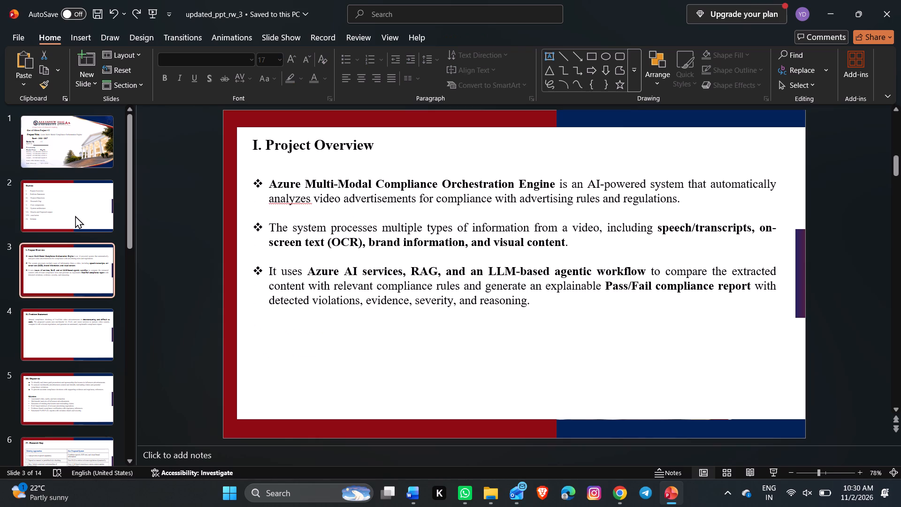
pyautogui.press('Down')
pyautogui.press('Down')
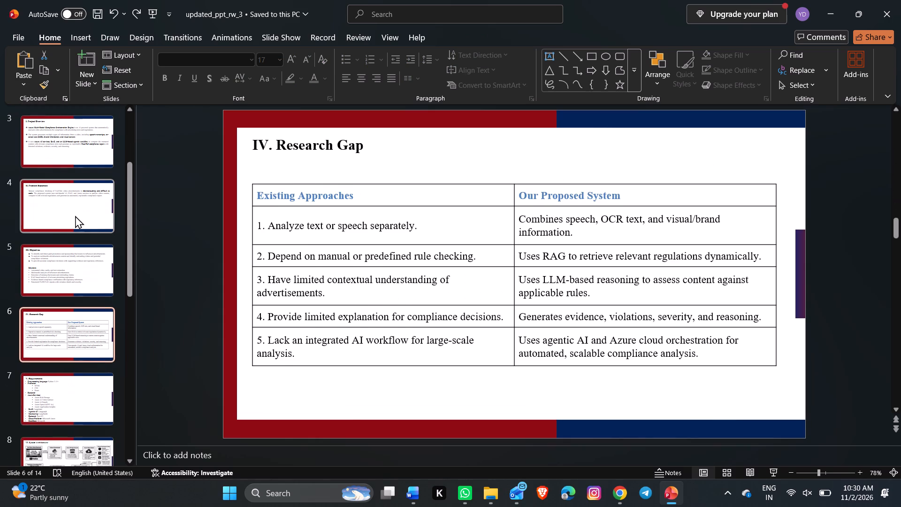
pyautogui.press('Down')
pyautogui.press('Down')
pyautogui.press('Down')
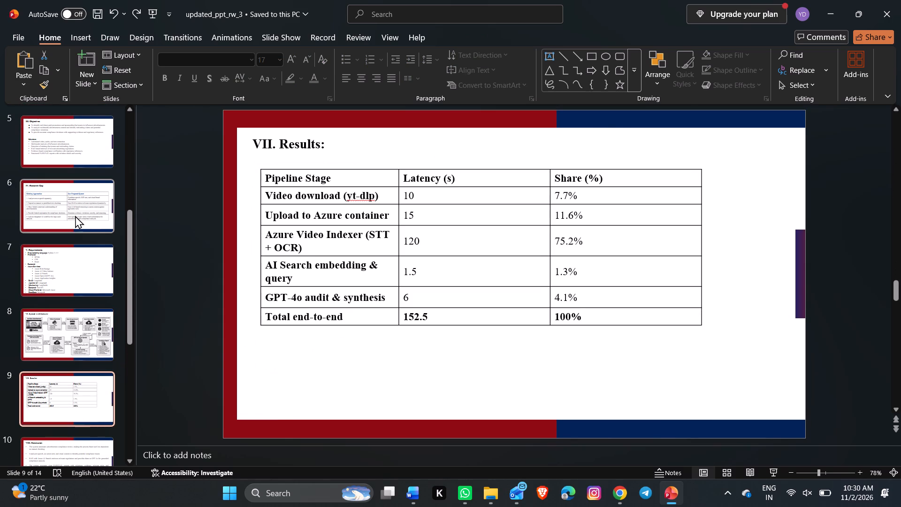
pyautogui.press('Down')
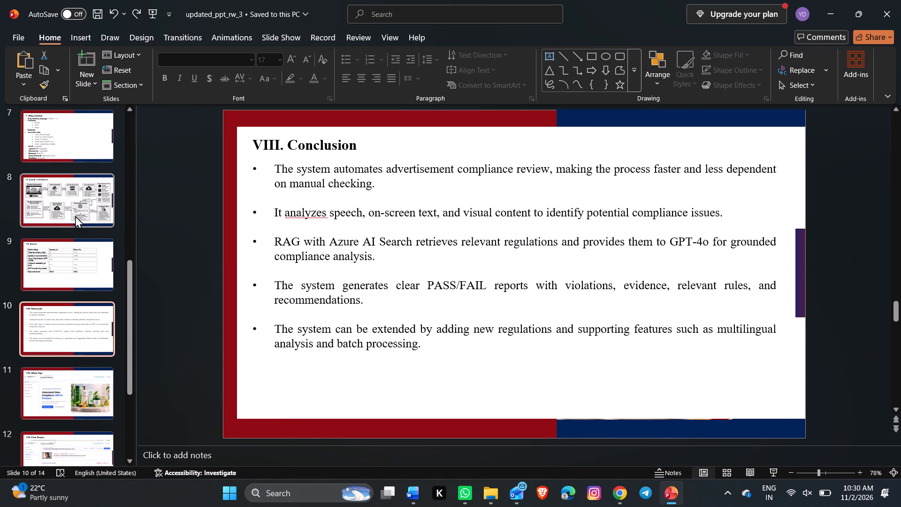
pyautogui.press('Down')
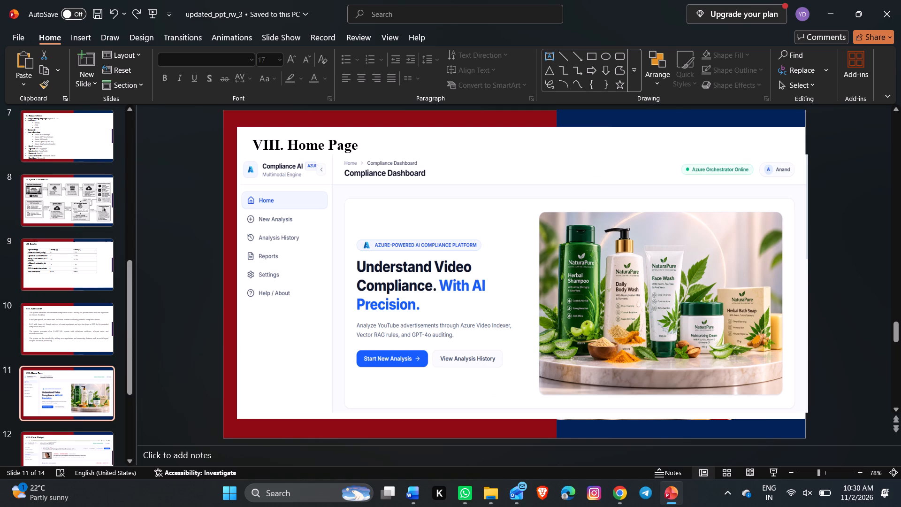
pyautogui.click(484, 158)
pyautogui.press('Return')
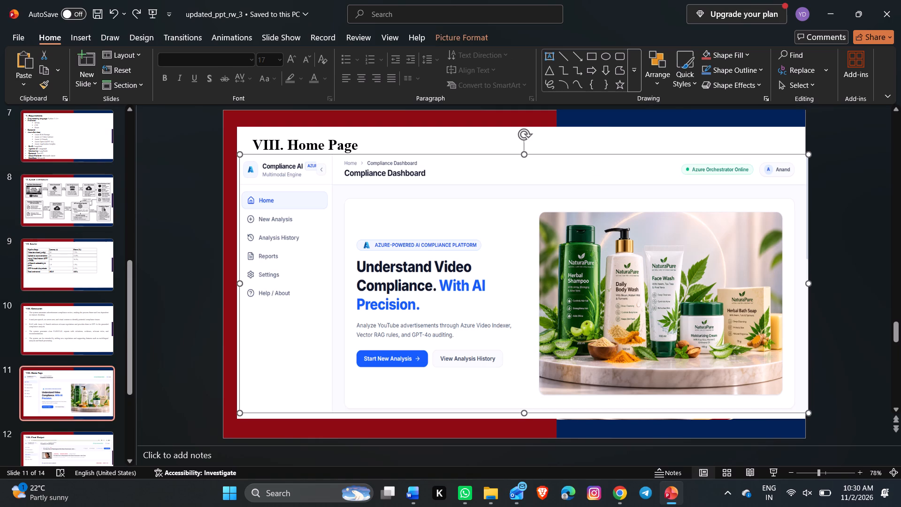
pyautogui.press('Return')
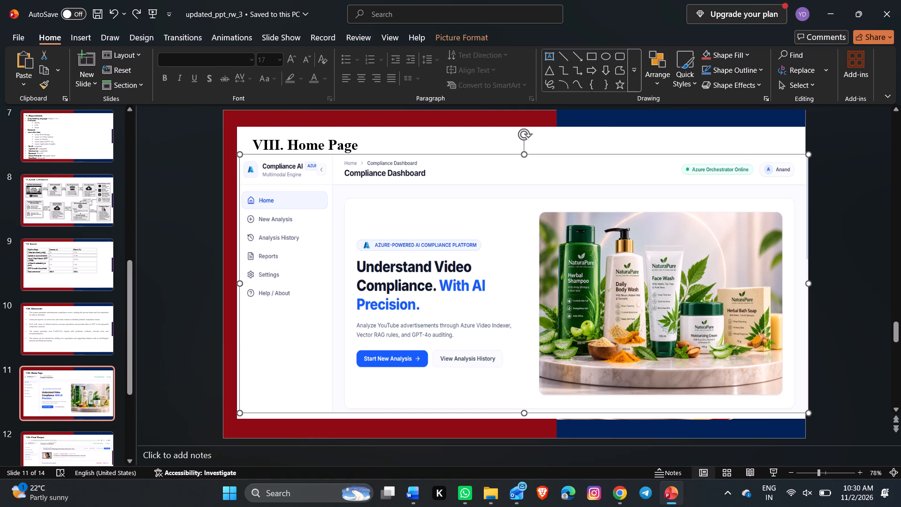
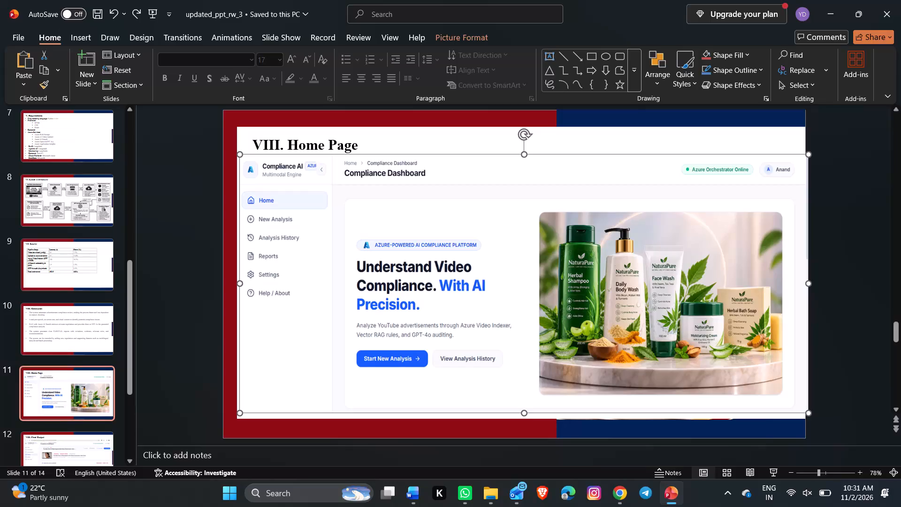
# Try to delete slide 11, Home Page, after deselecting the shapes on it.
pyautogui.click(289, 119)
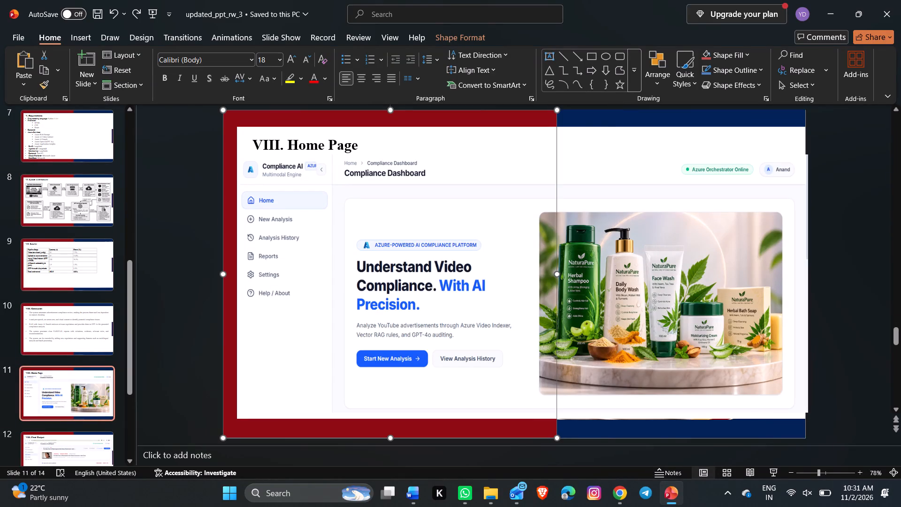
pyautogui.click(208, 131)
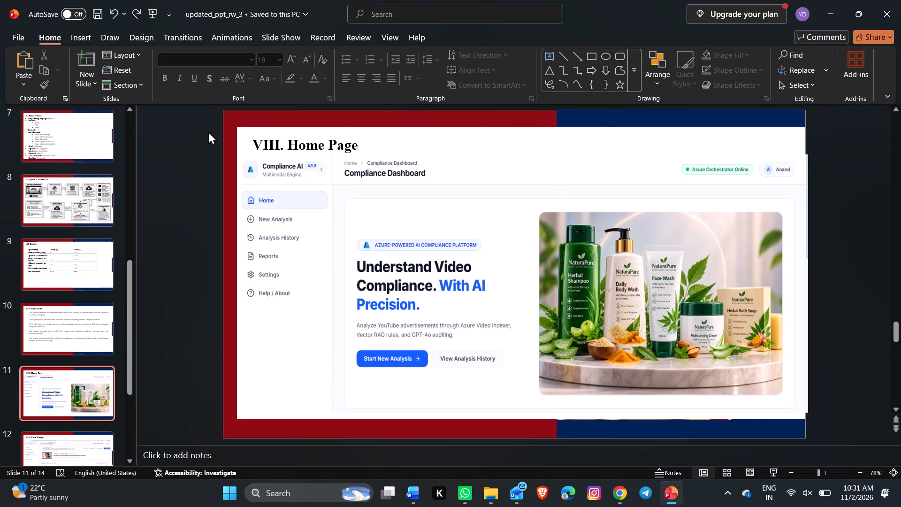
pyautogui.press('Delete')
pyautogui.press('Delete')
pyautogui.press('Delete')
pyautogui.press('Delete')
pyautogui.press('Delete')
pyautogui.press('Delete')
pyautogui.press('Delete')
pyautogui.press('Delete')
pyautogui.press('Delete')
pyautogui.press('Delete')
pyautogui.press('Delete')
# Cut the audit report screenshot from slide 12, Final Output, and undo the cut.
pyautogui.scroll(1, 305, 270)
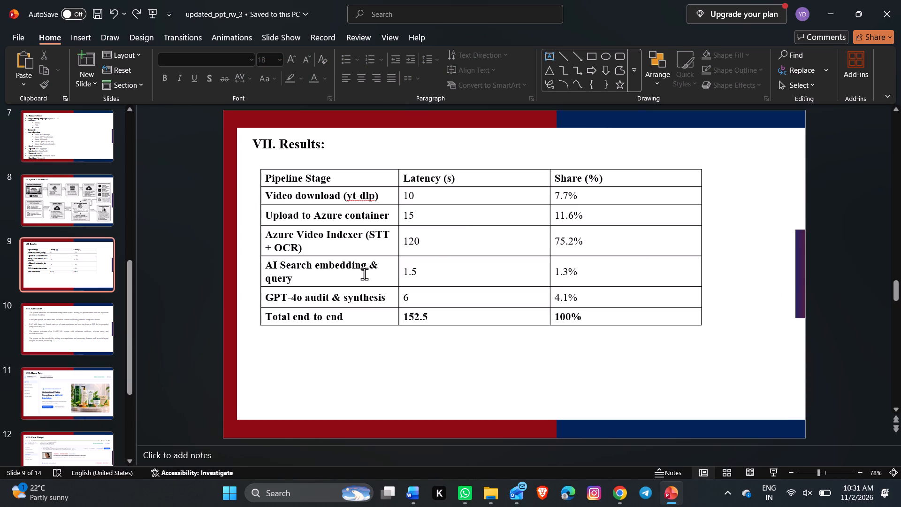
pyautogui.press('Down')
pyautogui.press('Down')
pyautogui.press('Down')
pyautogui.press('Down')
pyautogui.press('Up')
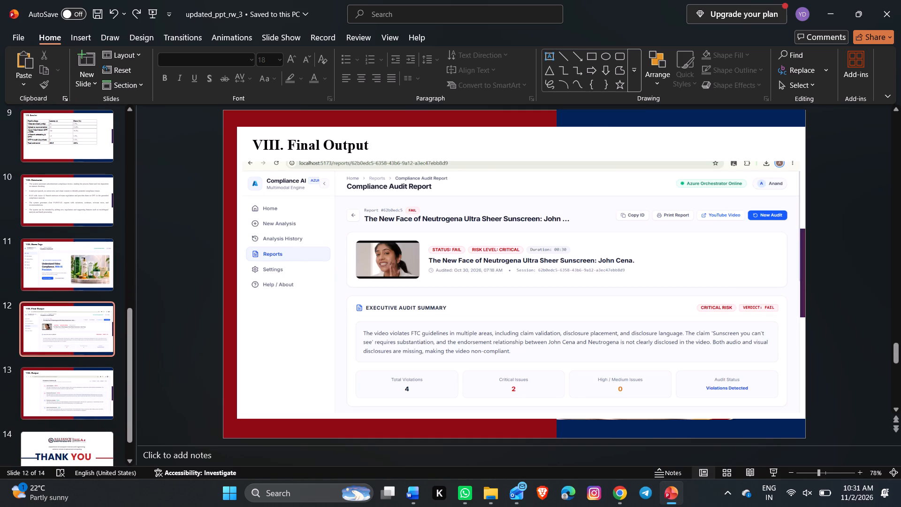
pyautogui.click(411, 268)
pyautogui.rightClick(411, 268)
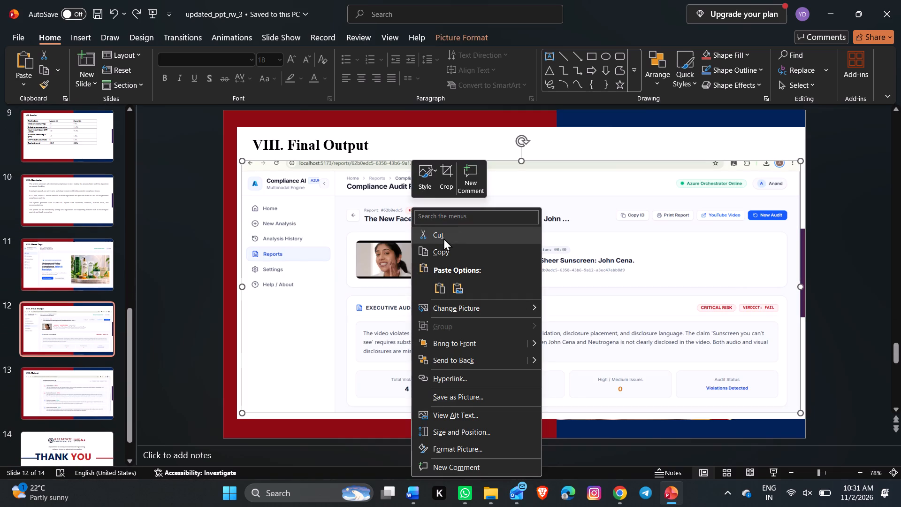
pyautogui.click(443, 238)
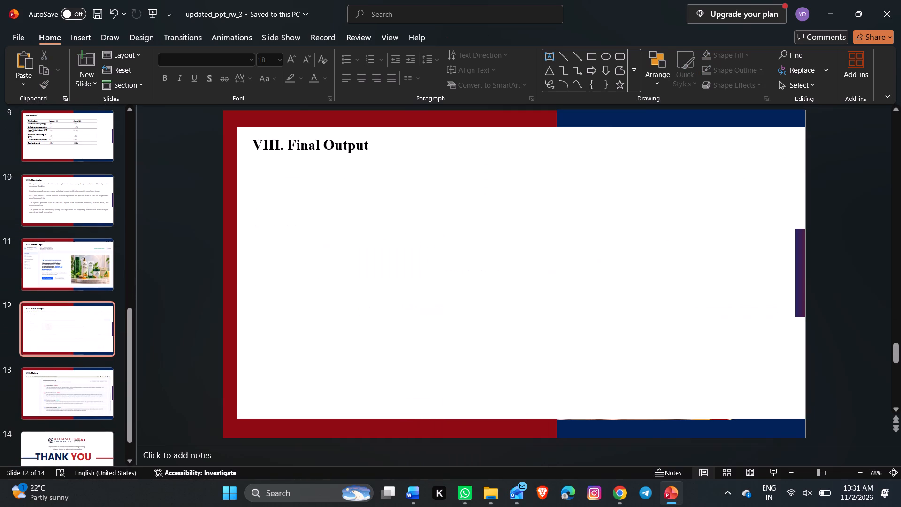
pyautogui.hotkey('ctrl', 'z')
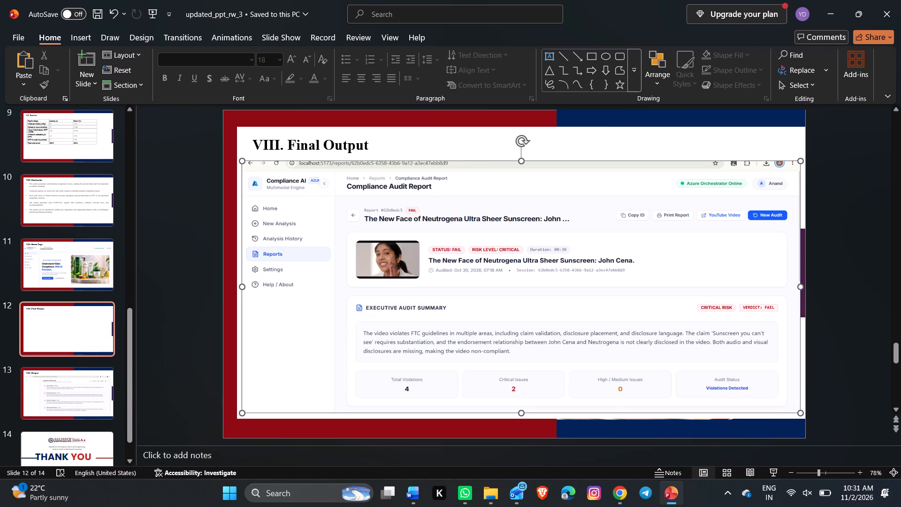
# Delete the three slides Final Output, Home Page and Output from the presentation.
pyautogui.rightClick(67, 332)
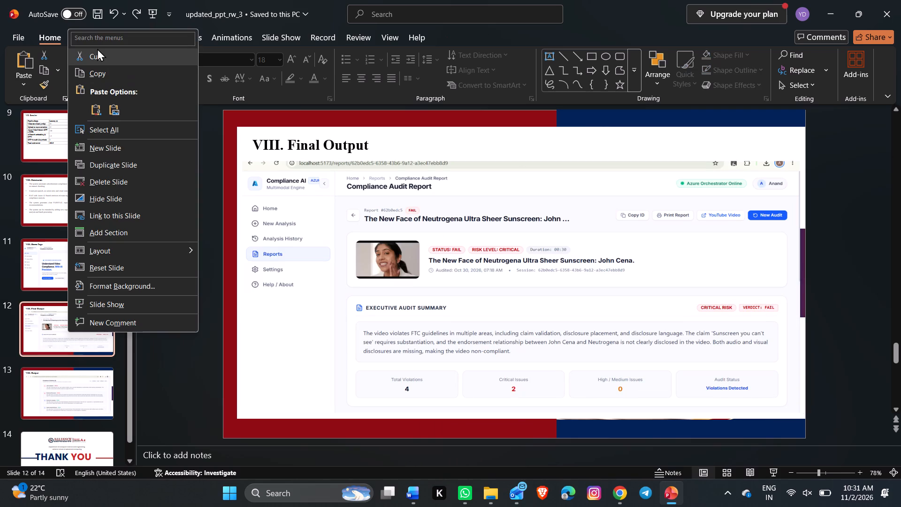
pyautogui.click(87, 181)
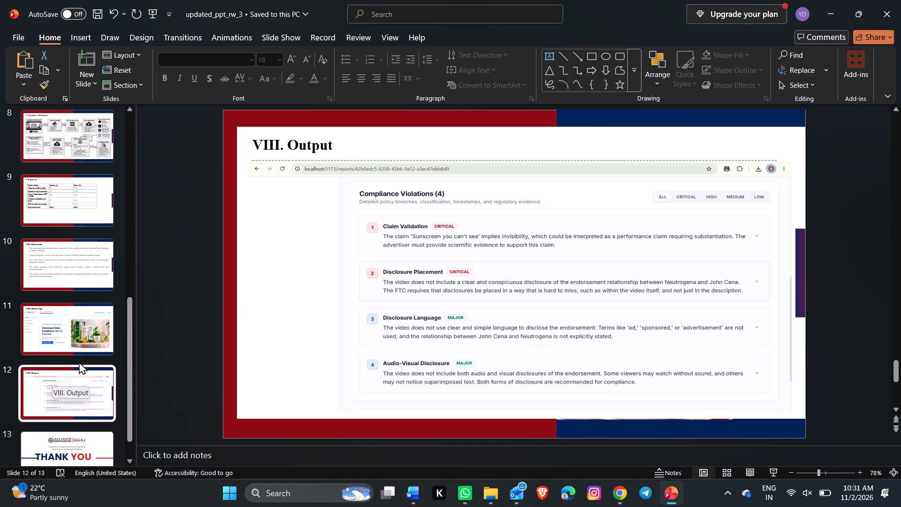
pyautogui.rightClick(60, 335)
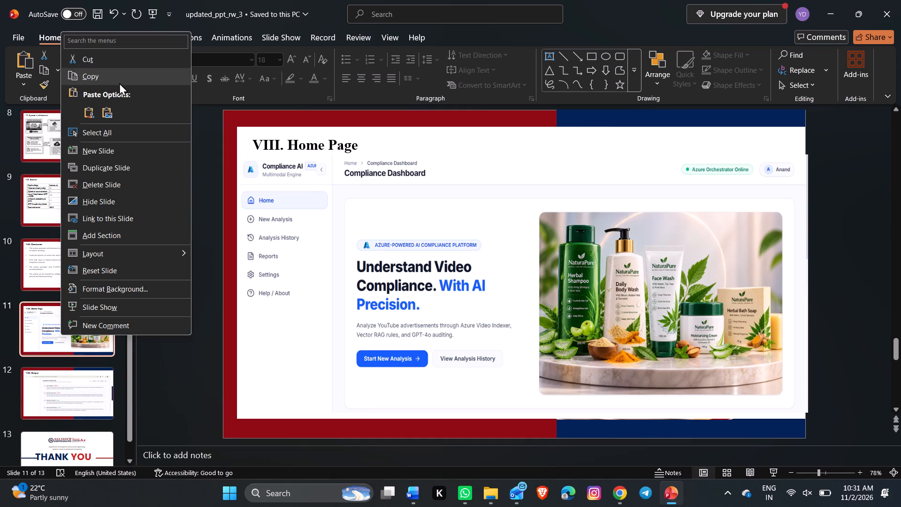
pyautogui.click(126, 182)
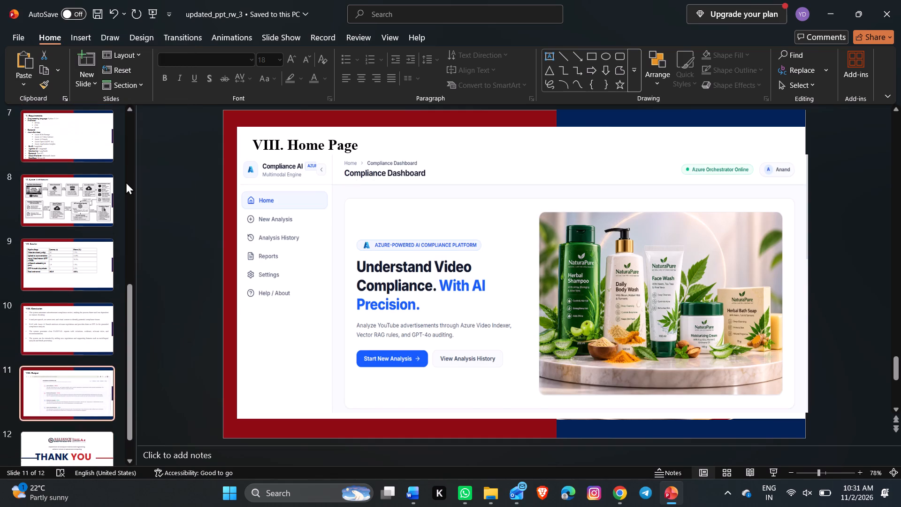
pyautogui.rightClick(48, 399)
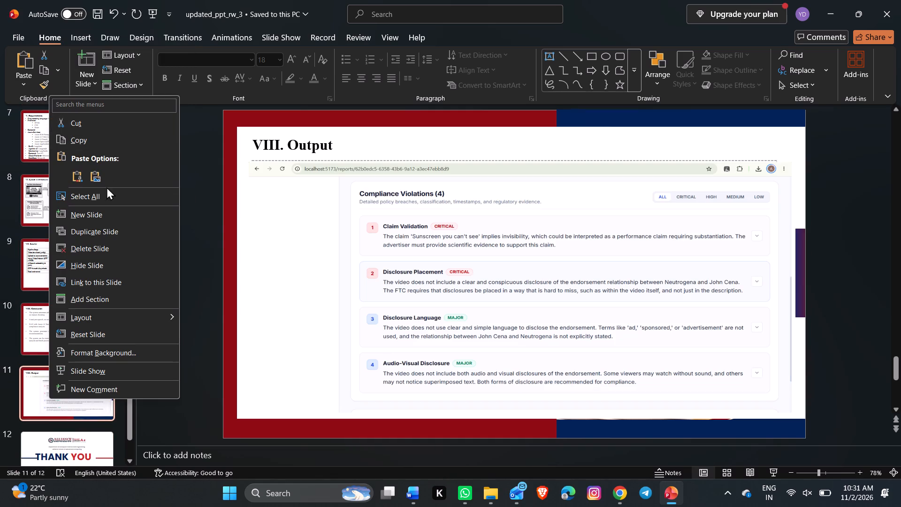
pyautogui.click(99, 249)
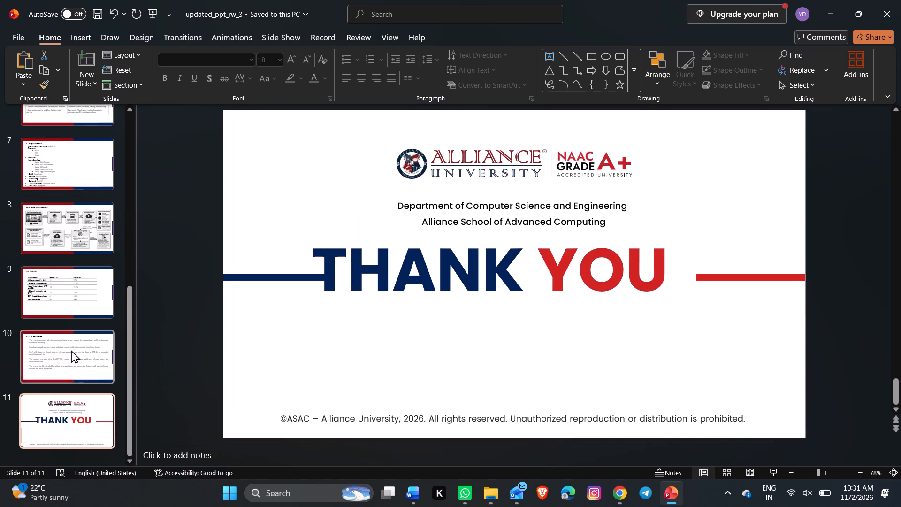
# Return to the title slide and change the Review No to I.
pyautogui.click(71, 350)
pyautogui.click(66, 311)
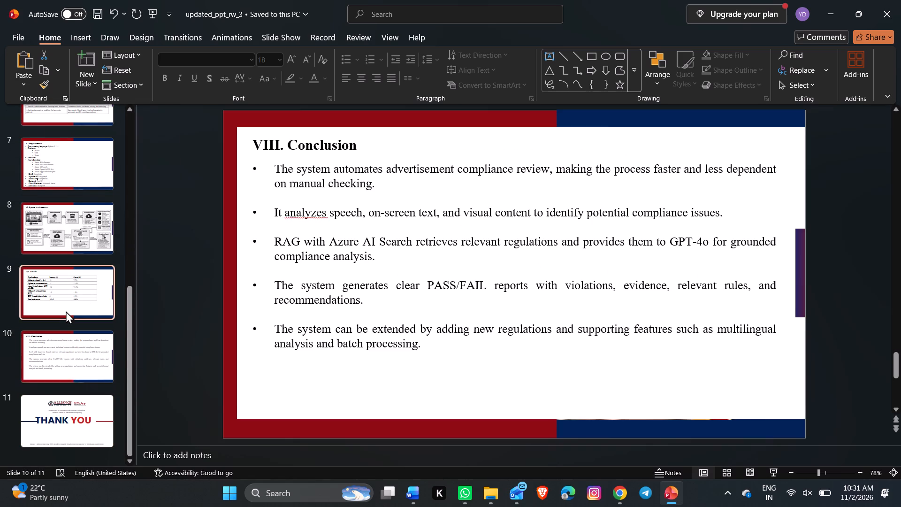
pyautogui.scroll(9, 58, 195)
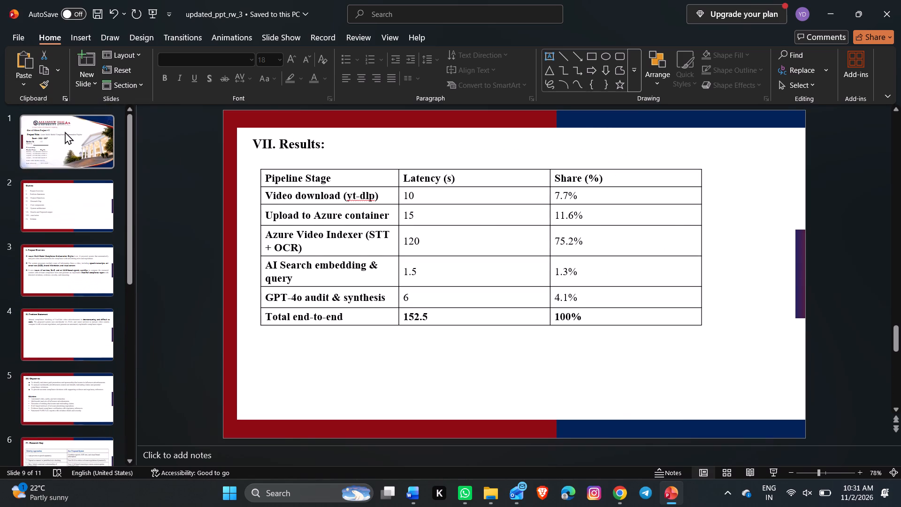
pyautogui.click(65, 131)
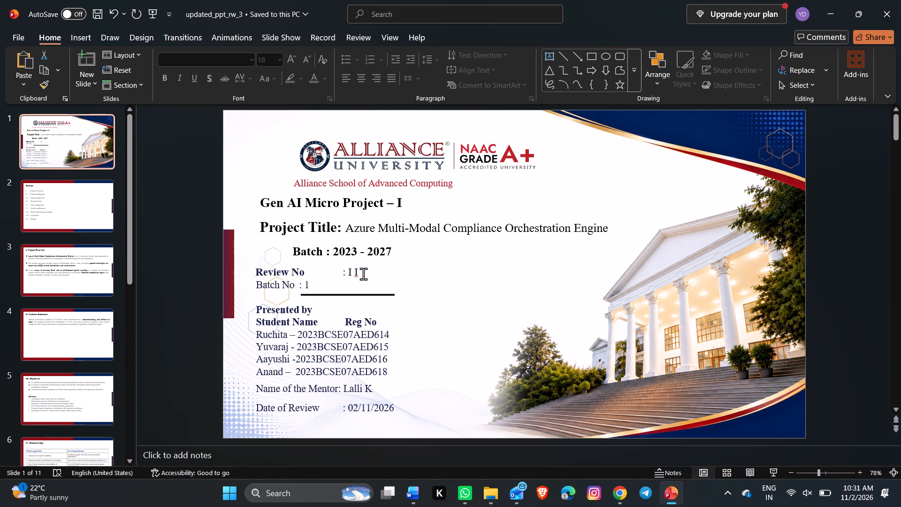
pyautogui.click(363, 274)
pyautogui.press('BackSpace')
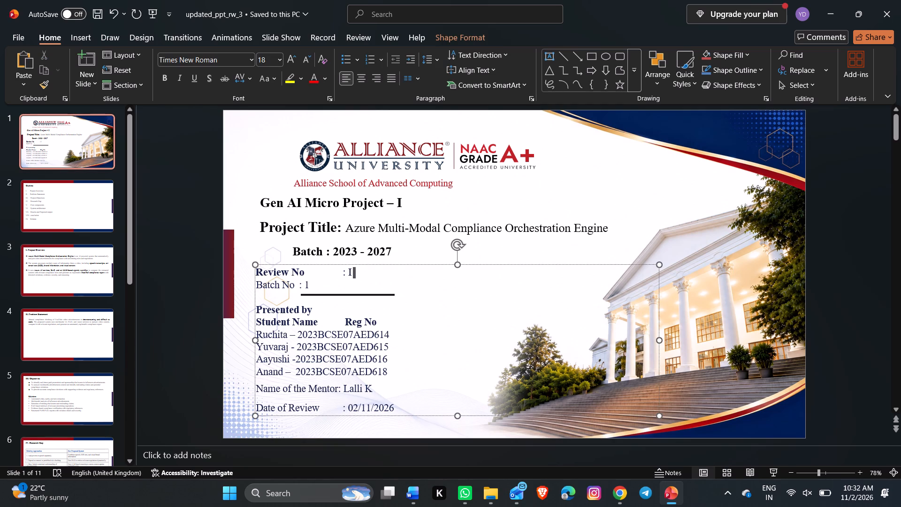
# Set the Date of Review on the title slide to 28/09/2026.
pyautogui.click(359, 409)
pyautogui.press('BackSpace')
pyautogui.press('BackSpace')
pyautogui.write('28')
pyautogui.press('Right')
pyautogui.press('Right')
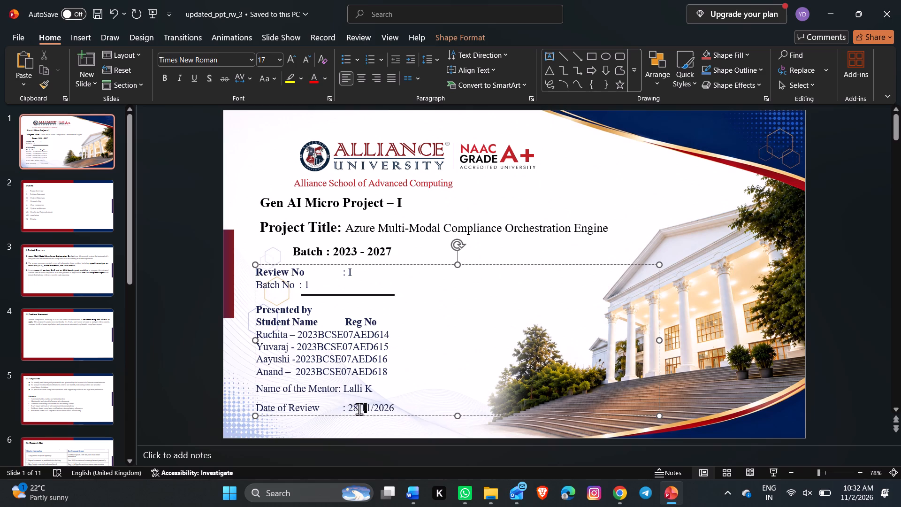
pyautogui.press('Right')
pyautogui.press('BackSpace')
pyautogui.press('BackSpace')
pyautogui.press('0')
pyautogui.press('9')
# Change the Batch No on the title slide to 12.
pyautogui.click(320, 287)
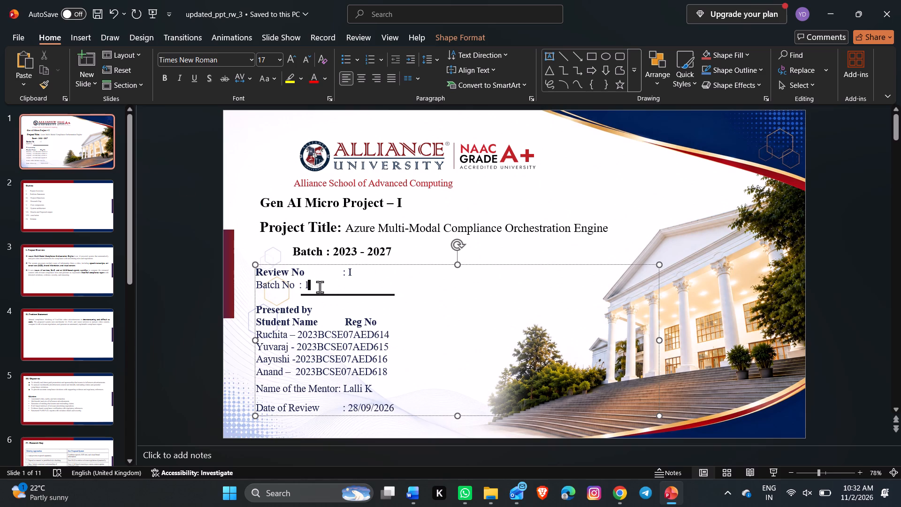
pyautogui.press('2')
# Save a copy of the presentation in the Downloads folder under the name "Geni Ai ppt -1".
pyautogui.click(14, 34)
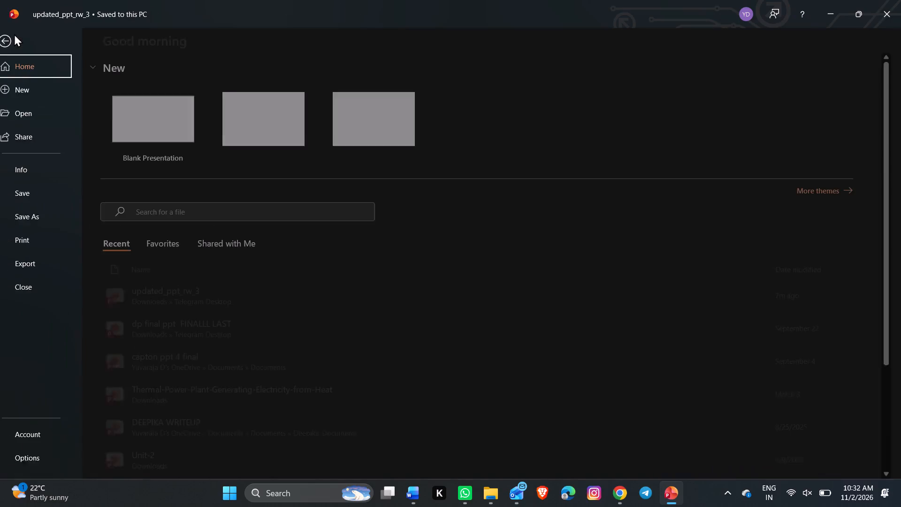
pyautogui.click(41, 217)
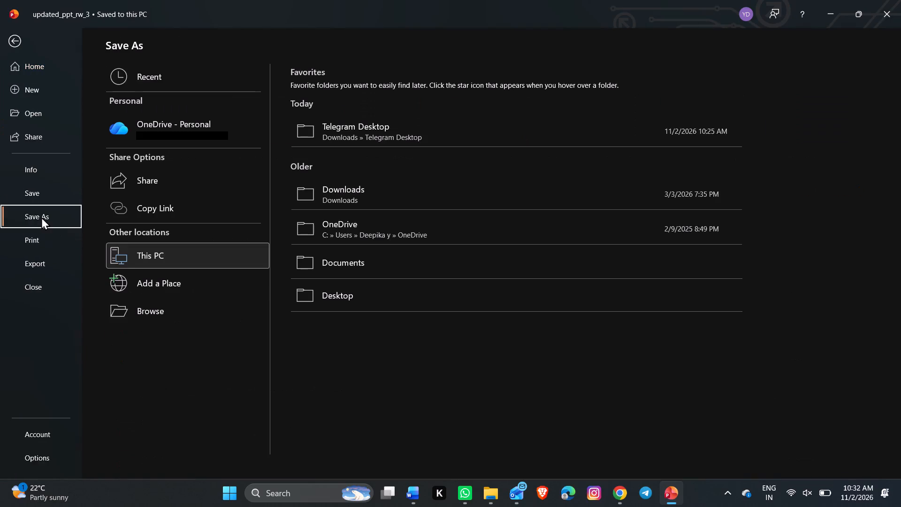
pyautogui.click(384, 195)
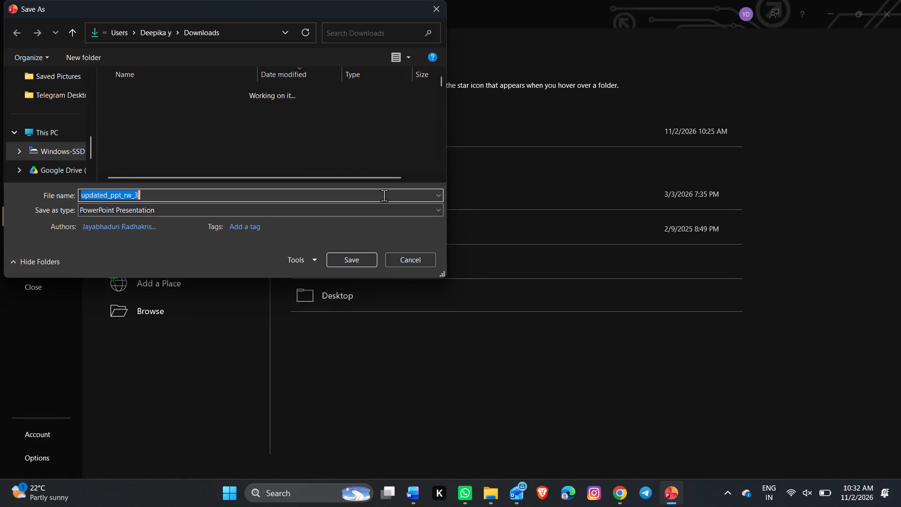
pyautogui.press('BackSpace')
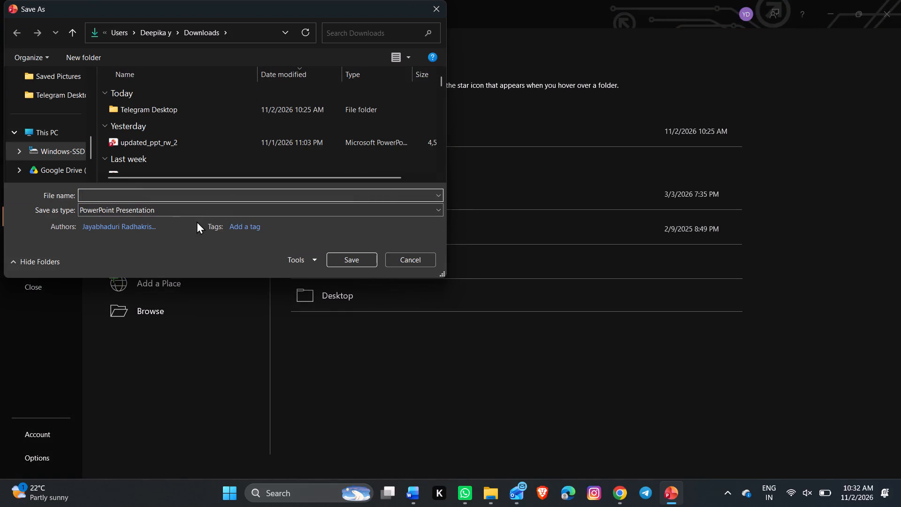
pyautogui.write('Geni Ai')
pyautogui.press('space')
pyautogui.write('ppt -1')
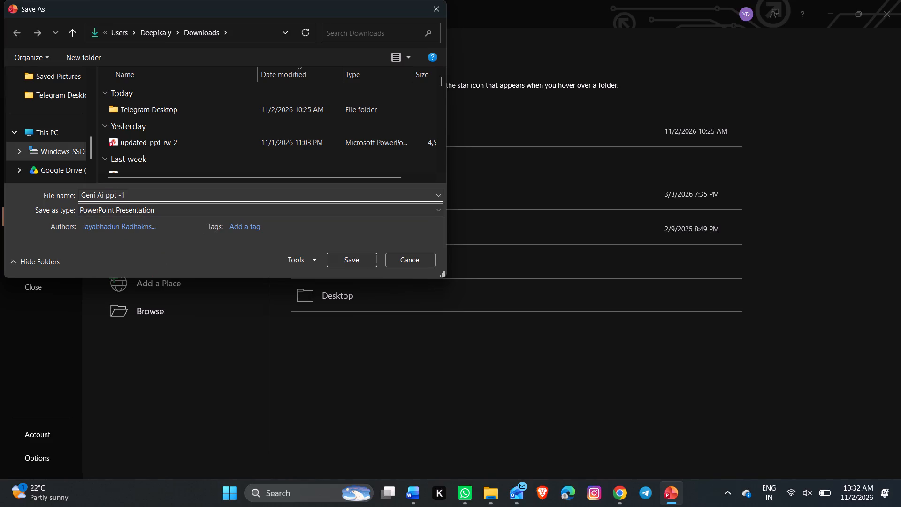
pyautogui.click(352, 257)
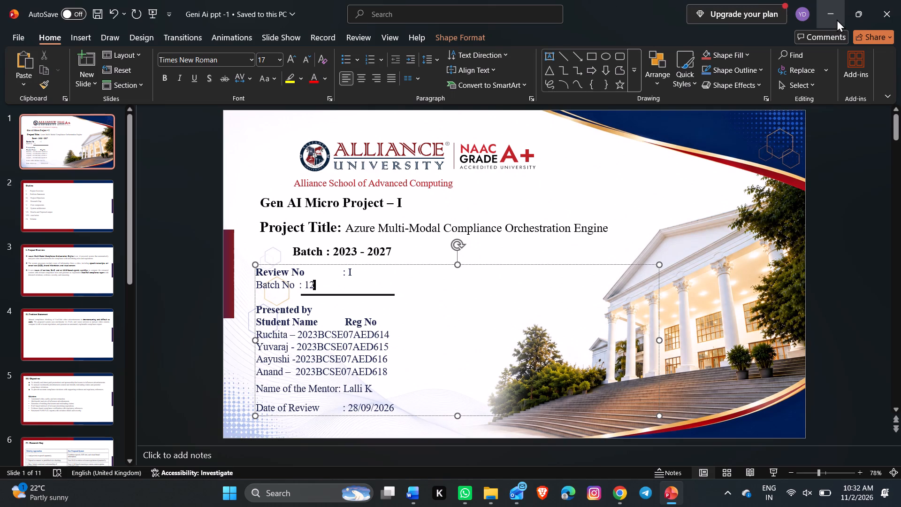
# Switch to Chrome and open the submission page of the "Micro Project review 1 - PPT" assignment in the Generative_AI course.
pyautogui.click(835, 15)
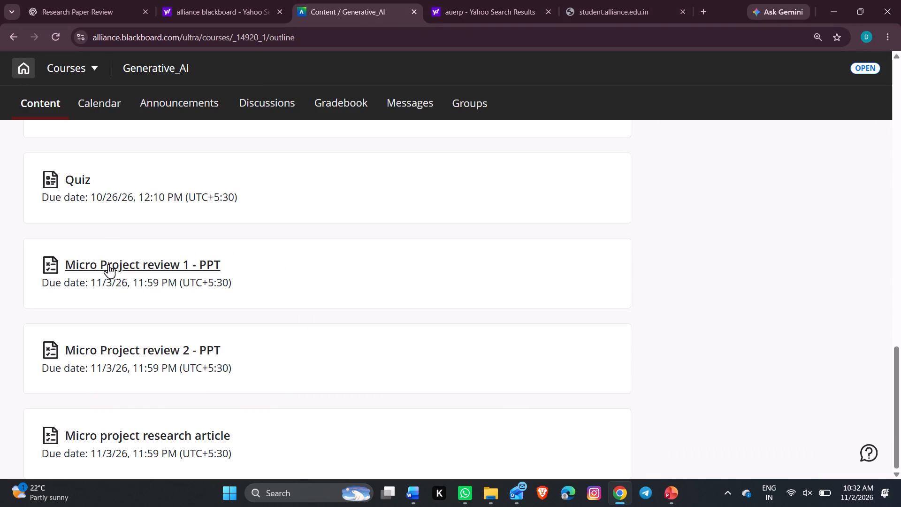
pyautogui.click(102, 261)
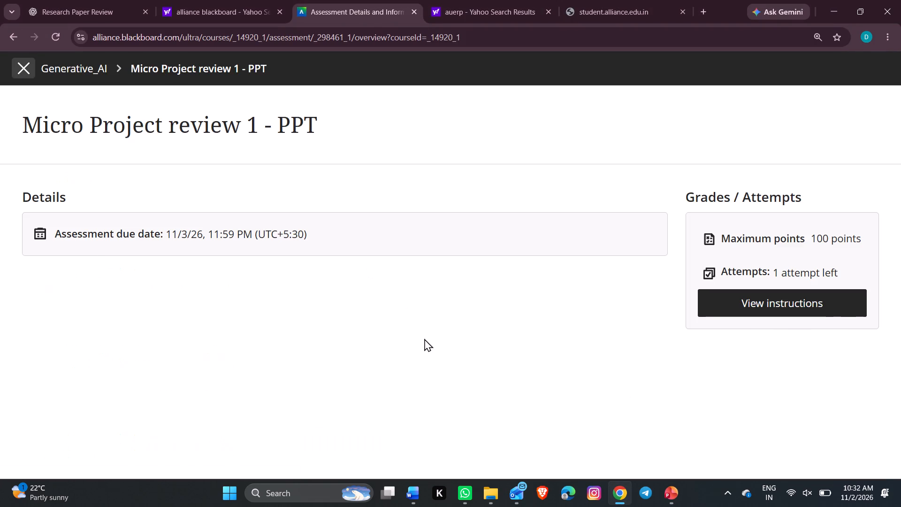
pyautogui.click(767, 296)
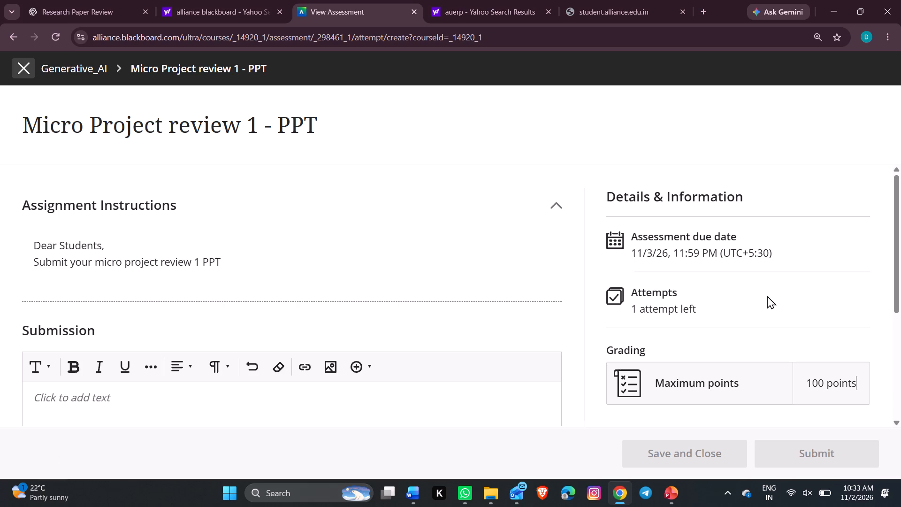
# Attach the file "Geni Ai ppt -1" from File Explorer's recent files to the review 1 submission.
pyautogui.scroll(-2, 443, 338)
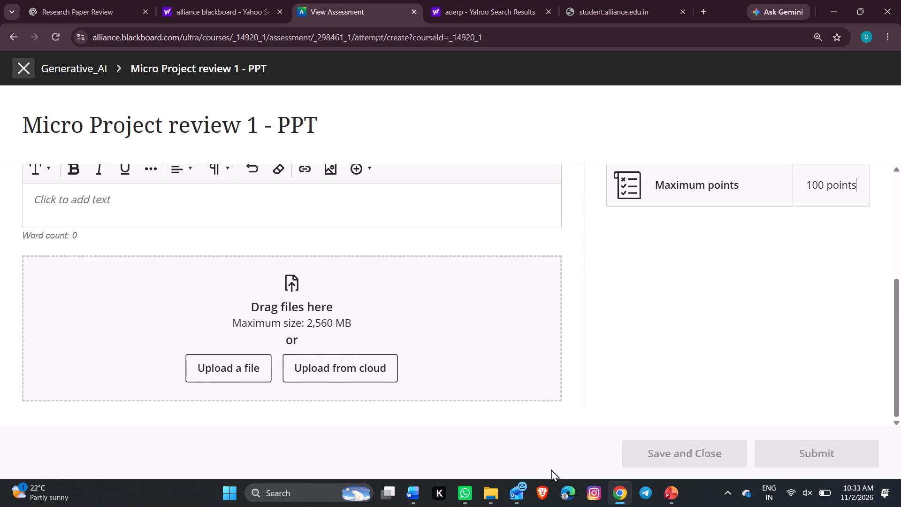
pyautogui.click(491, 495)
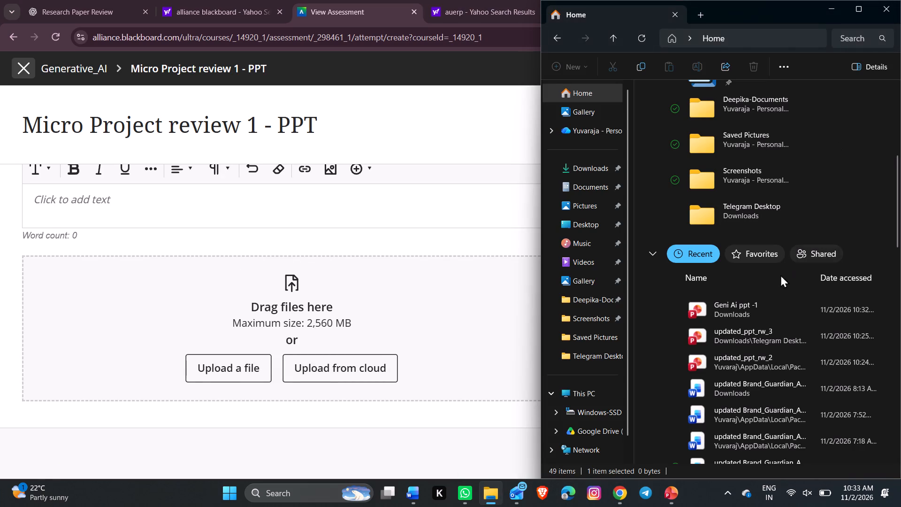
pyautogui.moveTo(739, 302); pyautogui.dragTo(315, 317)
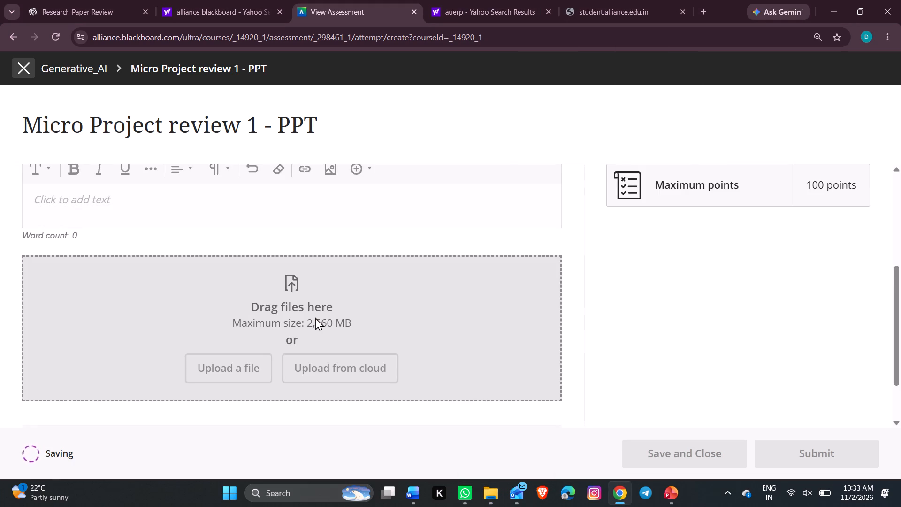
pyautogui.scroll(-3, 315, 317)
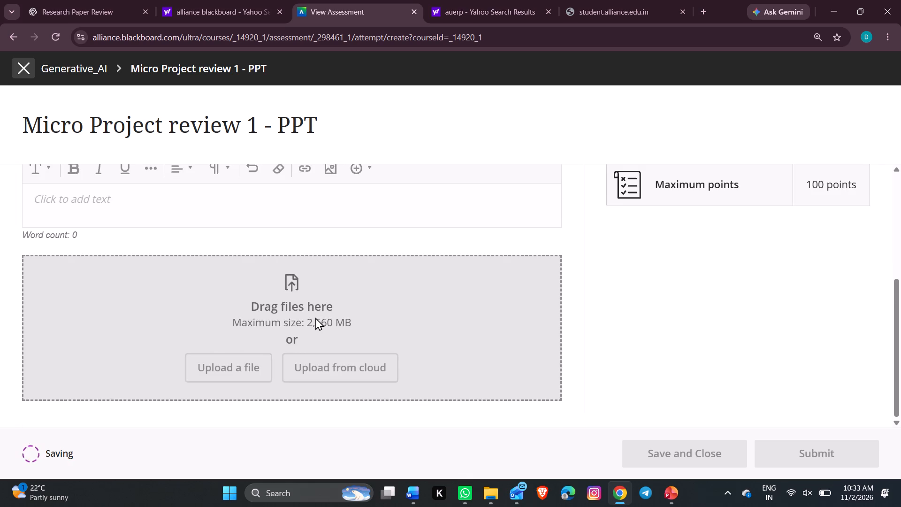
pyautogui.scroll(-5, 315, 317)
pyautogui.scroll(-2, 257, 412)
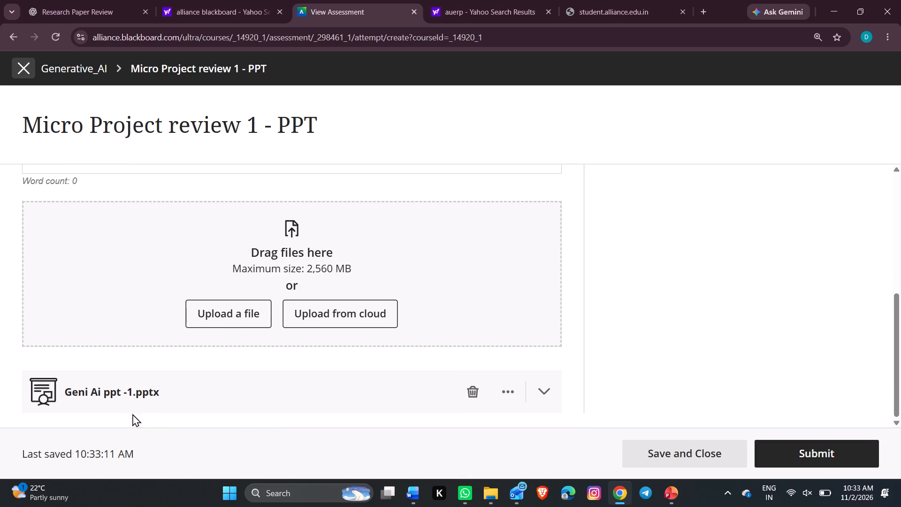
# Preview the attached "Geni Ai ppt -1.pptx" and check its slides from the title through the Results and Conclusion.
pyautogui.click(102, 394)
pyautogui.scroll(-4, 317, 204)
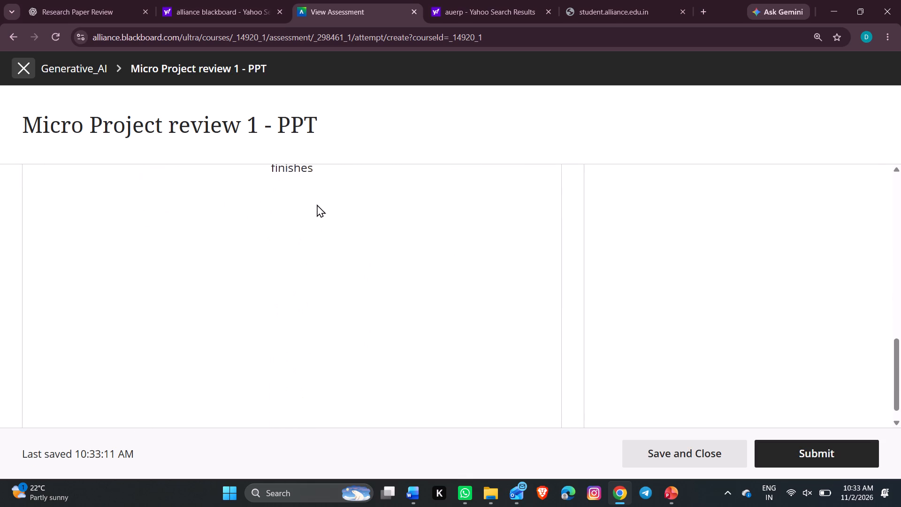
pyautogui.scroll(2, 317, 204)
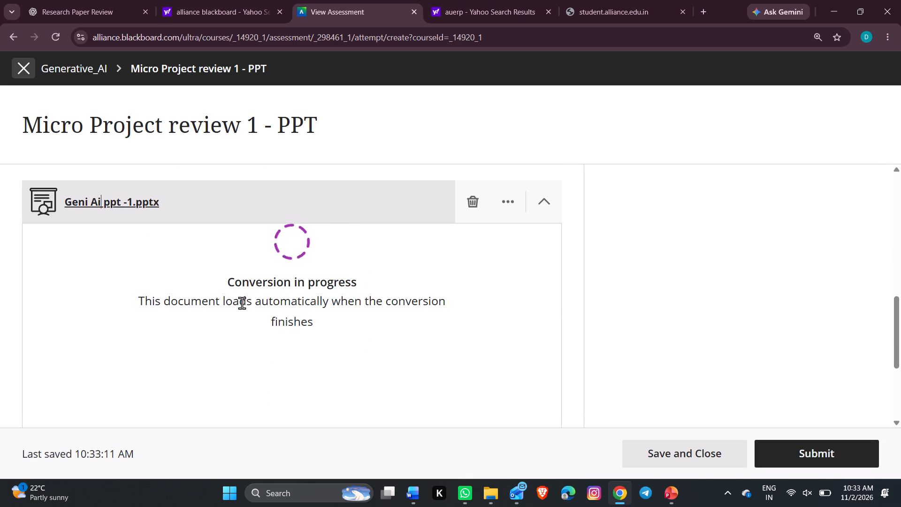
pyautogui.scroll(-1, 242, 303)
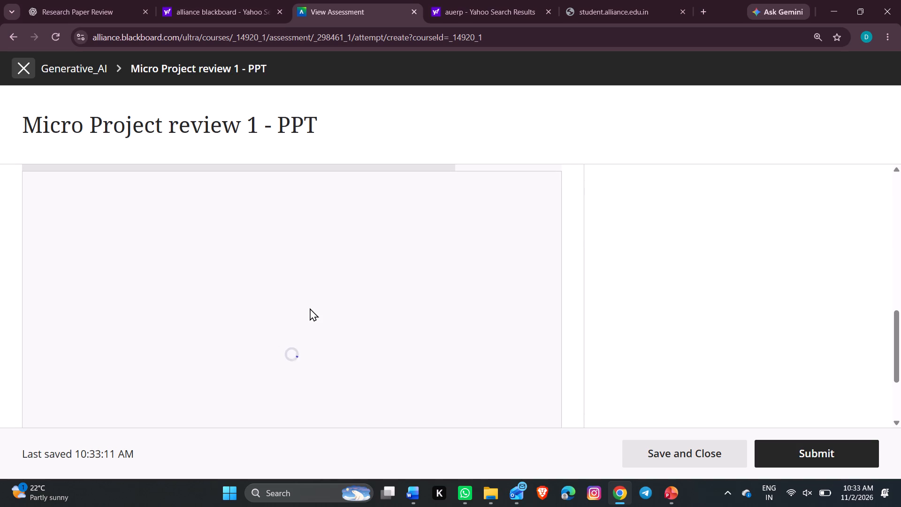
pyautogui.scroll(-3, 310, 308)
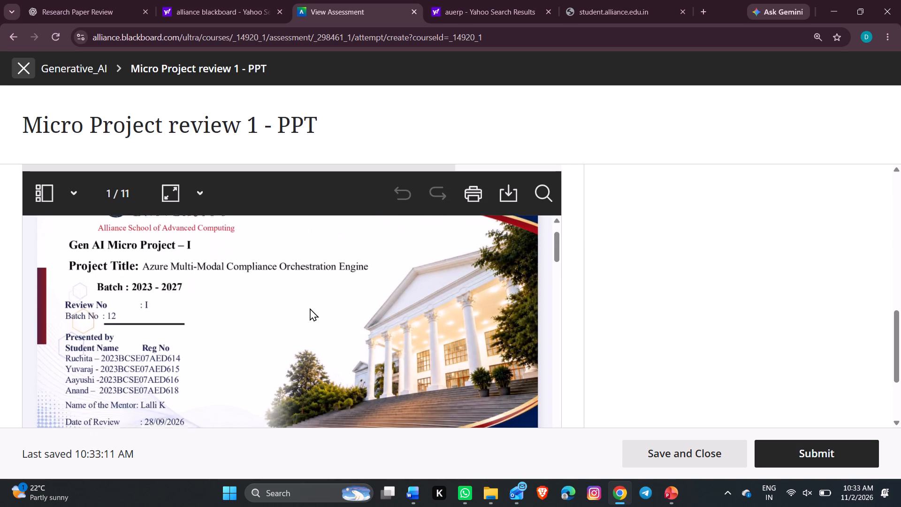
pyautogui.scroll(-5, 310, 308)
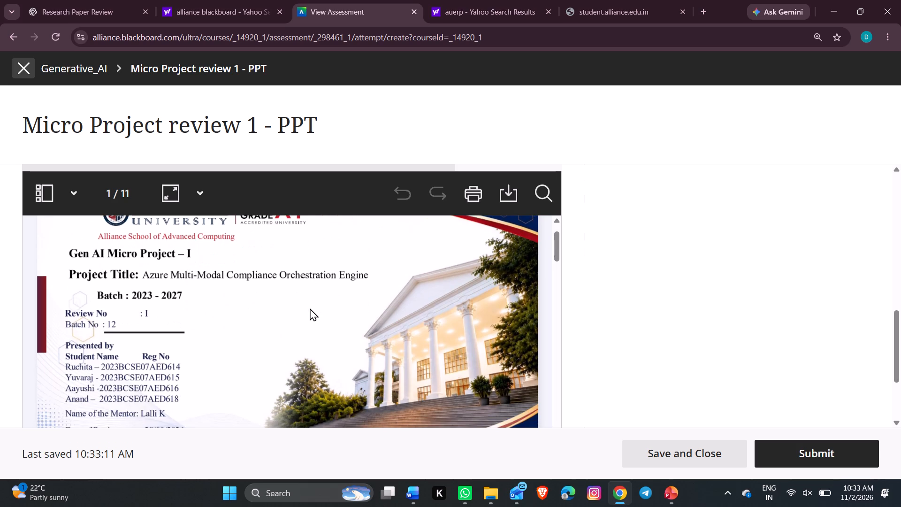
pyautogui.scroll(-5, 310, 308)
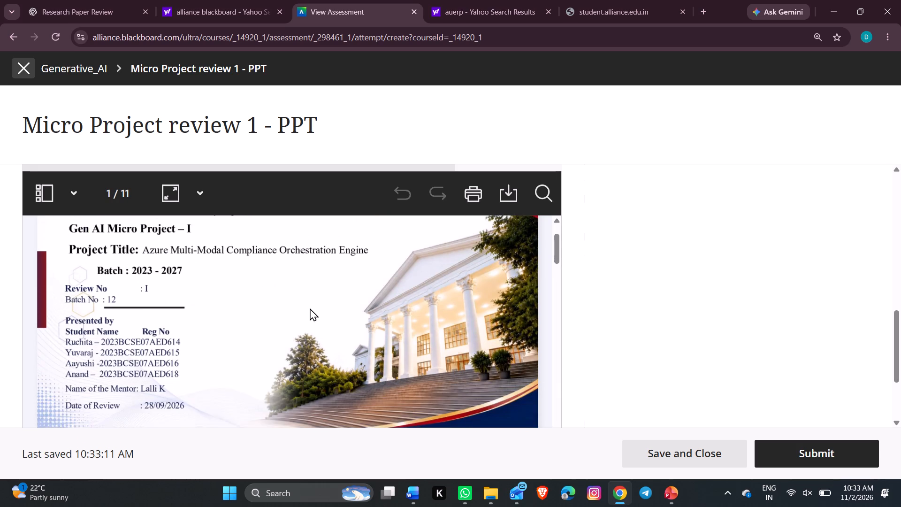
pyautogui.scroll(-5, 310, 308)
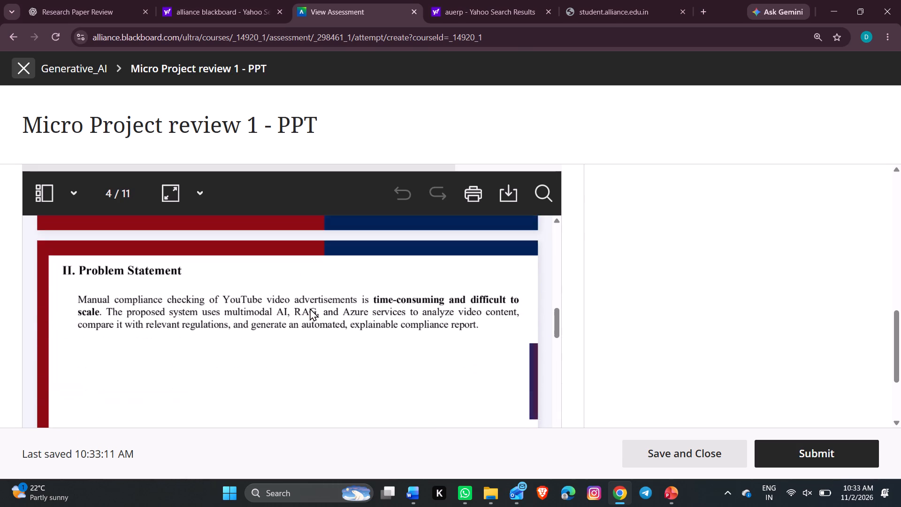
pyautogui.scroll(-5, 310, 308)
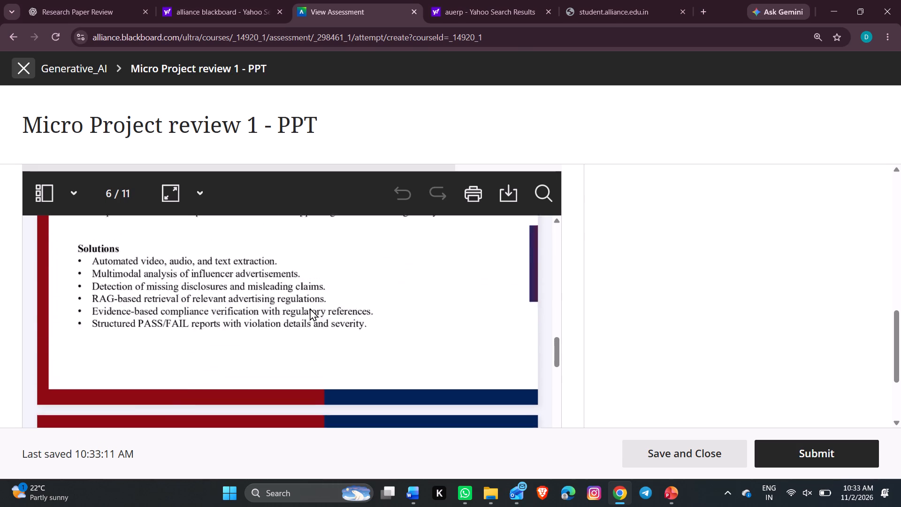
pyautogui.scroll(-5, 310, 308)
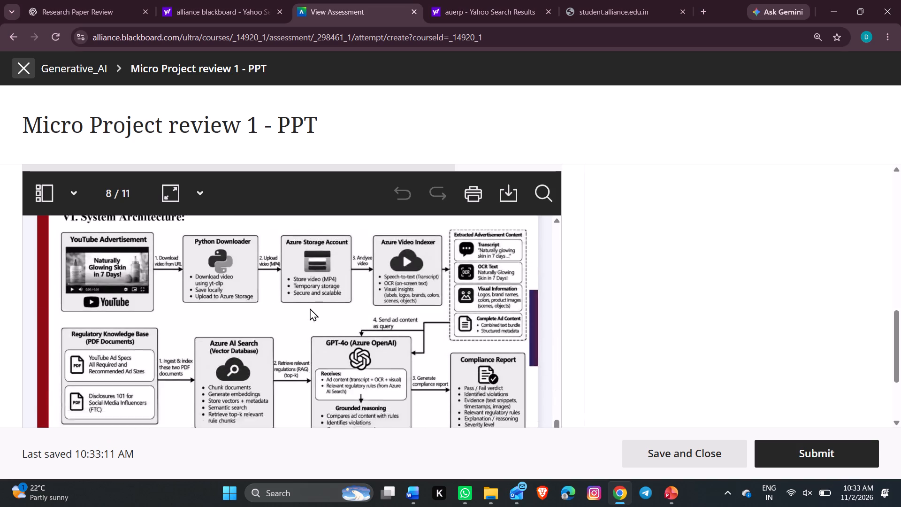
pyautogui.scroll(-4, 310, 308)
pyautogui.scroll(1, 310, 308)
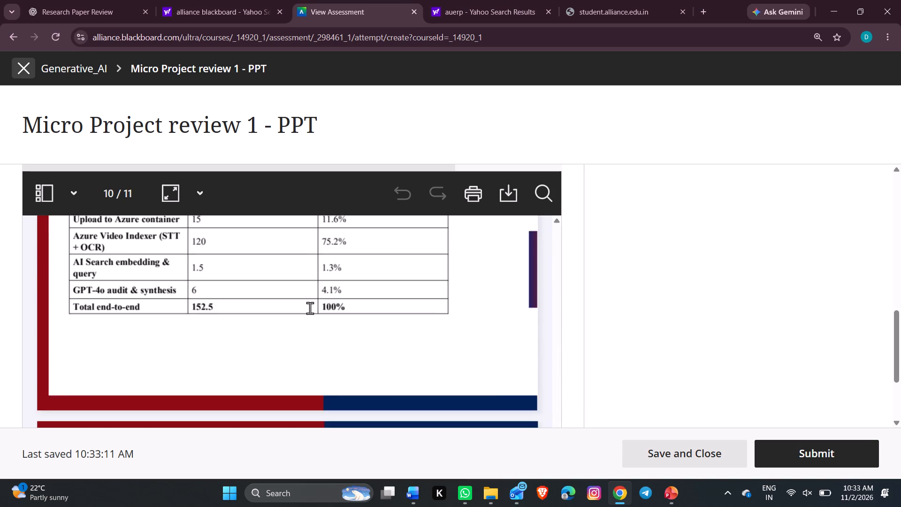
pyautogui.scroll(3, 310, 308)
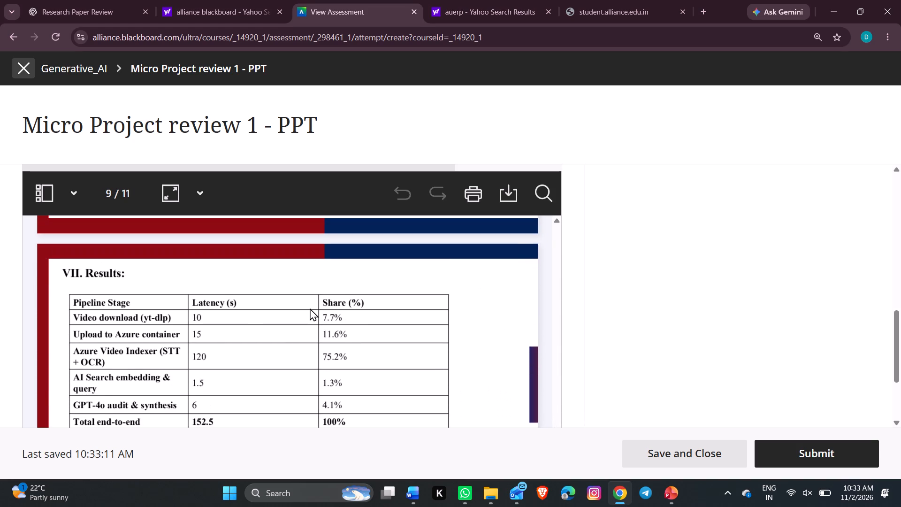
pyautogui.scroll(1, 310, 308)
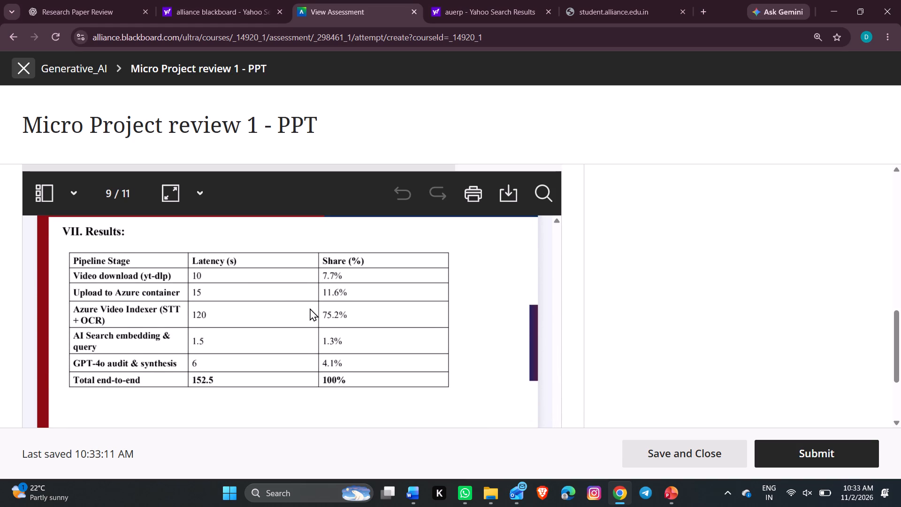
pyautogui.scroll(1, 310, 308)
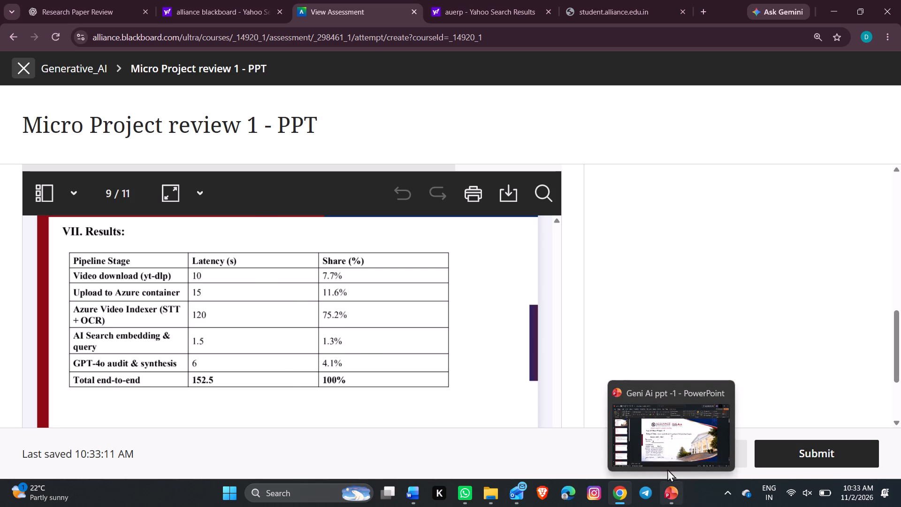
# Return to the "Geni Ai ppt -1" presentation in PowerPoint and delete the "VII. Results" slide.
pyautogui.click(653, 444)
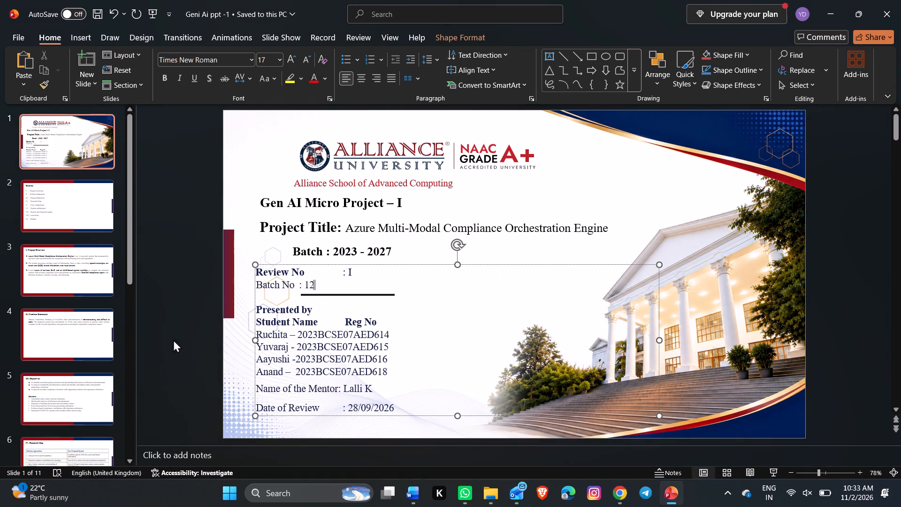
pyautogui.scroll(-11, 38, 315)
pyautogui.click(54, 275)
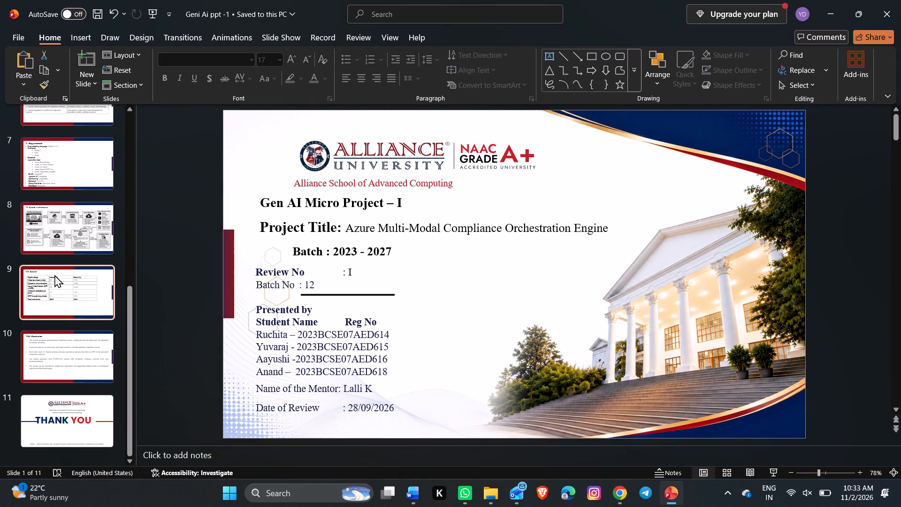
pyautogui.rightClick(38, 287)
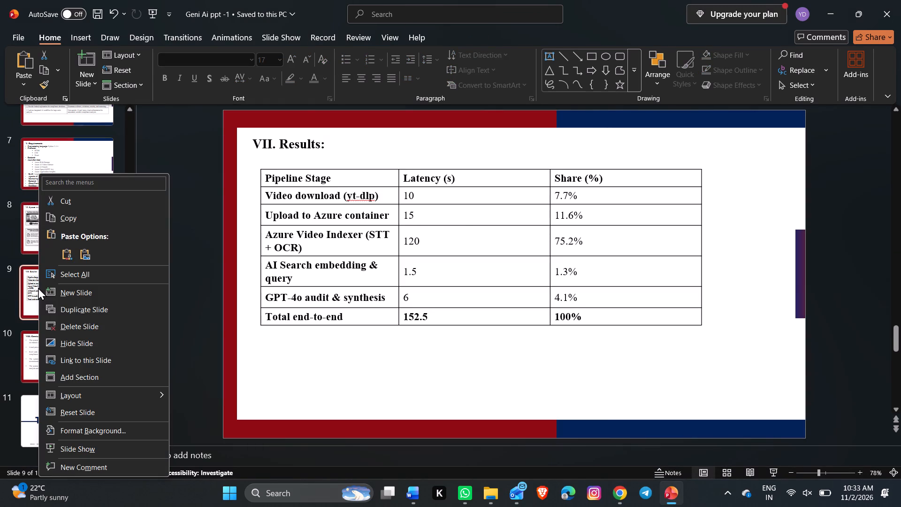
pyautogui.click(99, 325)
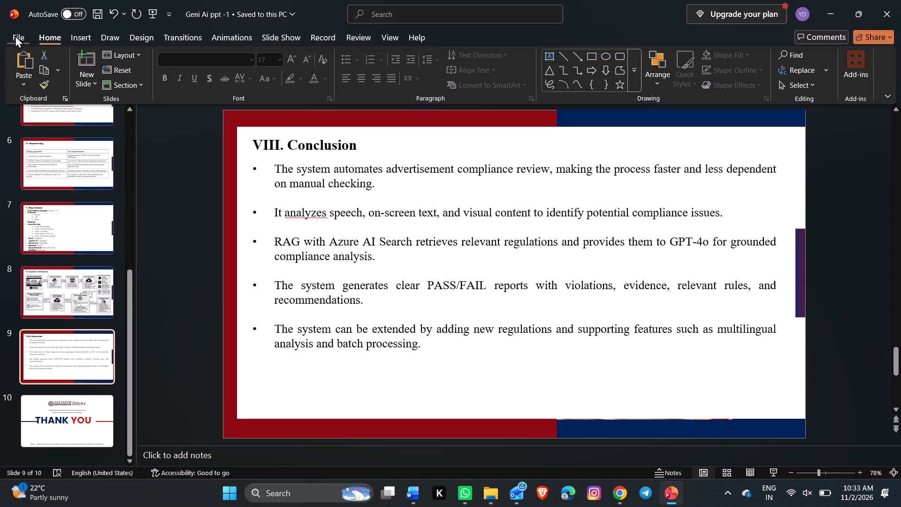
# Save a copy of the presentation in the Downloads folder under the name "Geni_Ai ppt - 1".
pyautogui.click(15, 35)
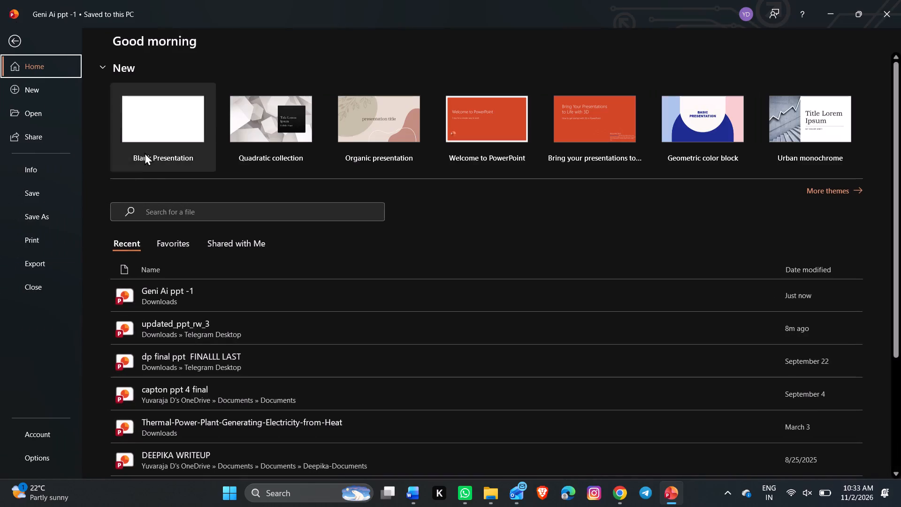
pyautogui.click(43, 217)
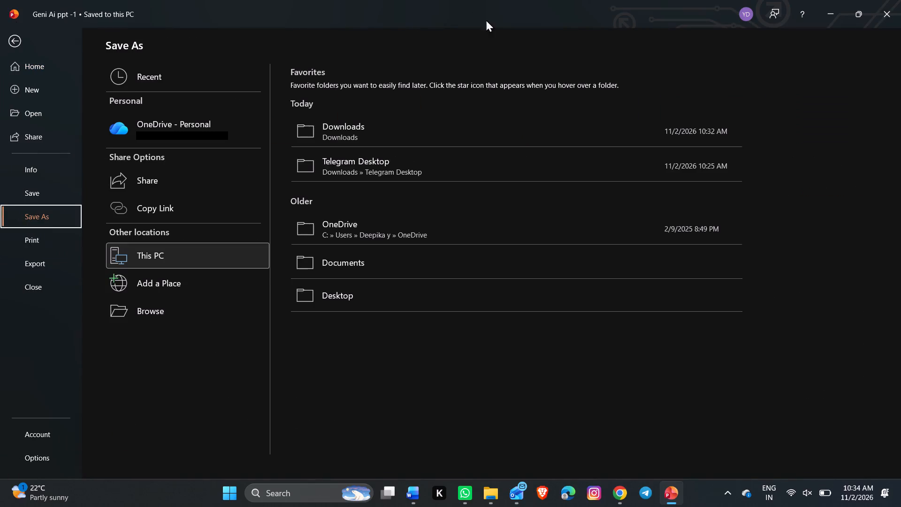
pyautogui.click(376, 117)
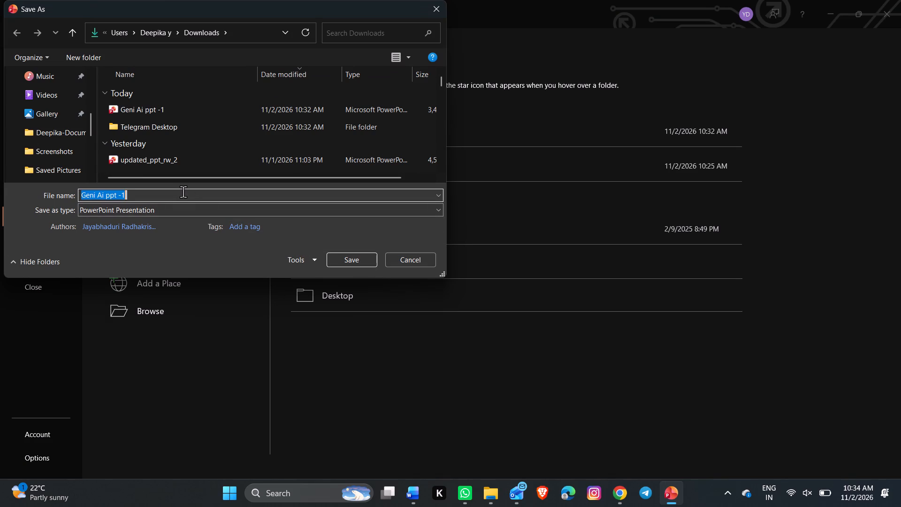
pyautogui.click(183, 192)
pyautogui.press('BackSpace')
pyautogui.press('2')
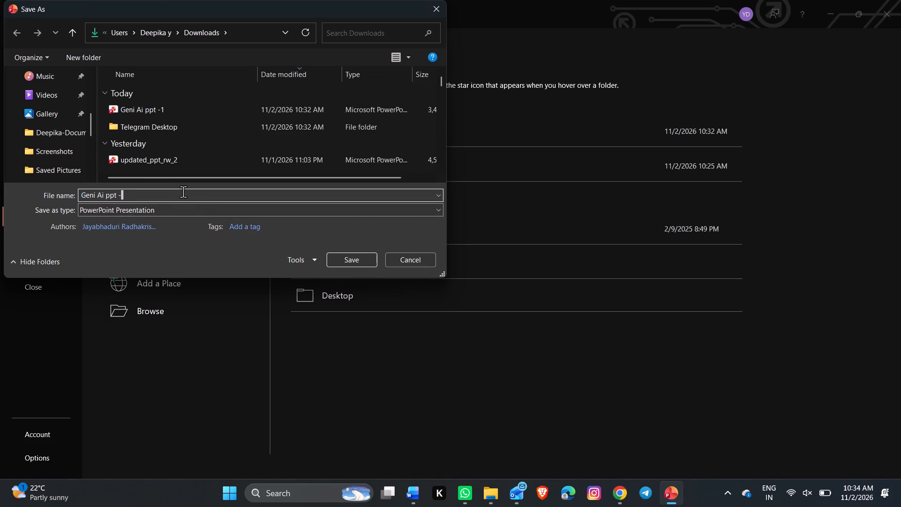
pyautogui.press('BackSpace')
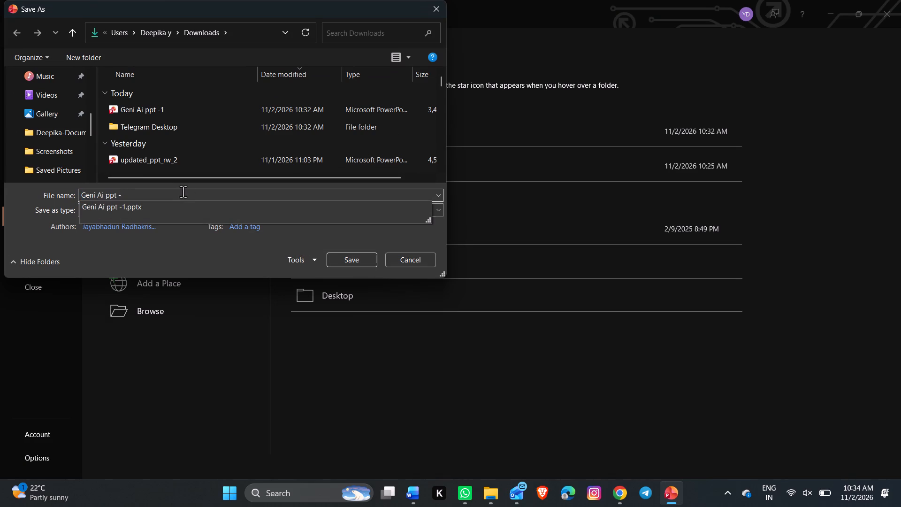
pyautogui.click(99, 195)
pyautogui.press('BackSpace')
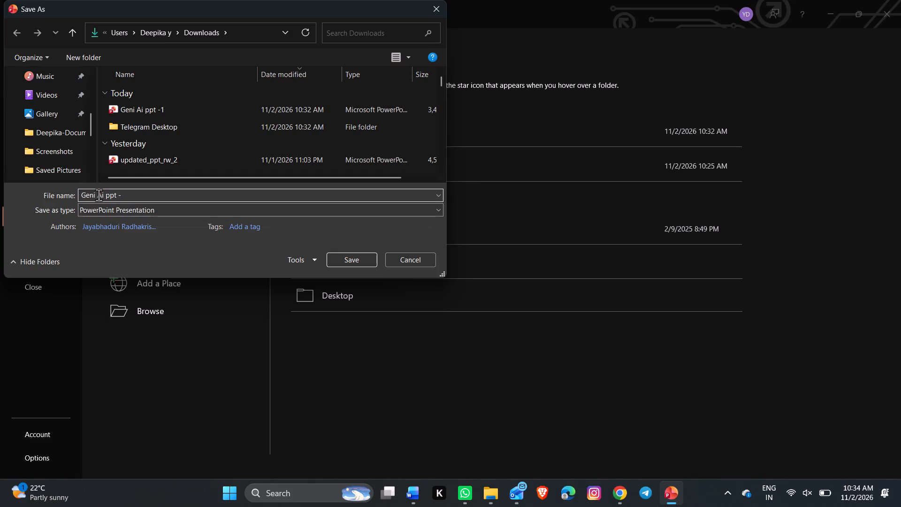
pyautogui.hotkey('shift', '_')
pyautogui.click(133, 197)
pyautogui.press('space')
pyautogui.write('1')
pyautogui.click(361, 259)
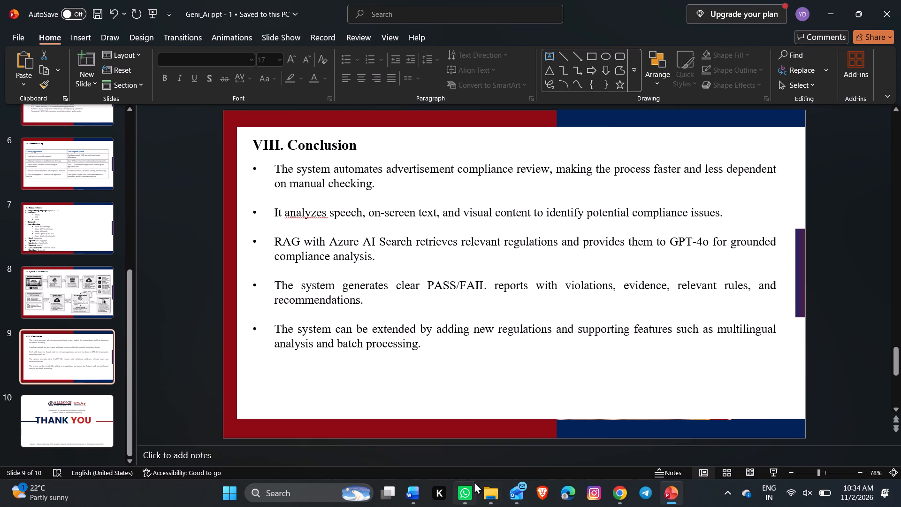
# Return to the review 1 submission page in Chrome and delete the attached file "Geni Ai ppt -1.pptx".
pyautogui.click(612, 498)
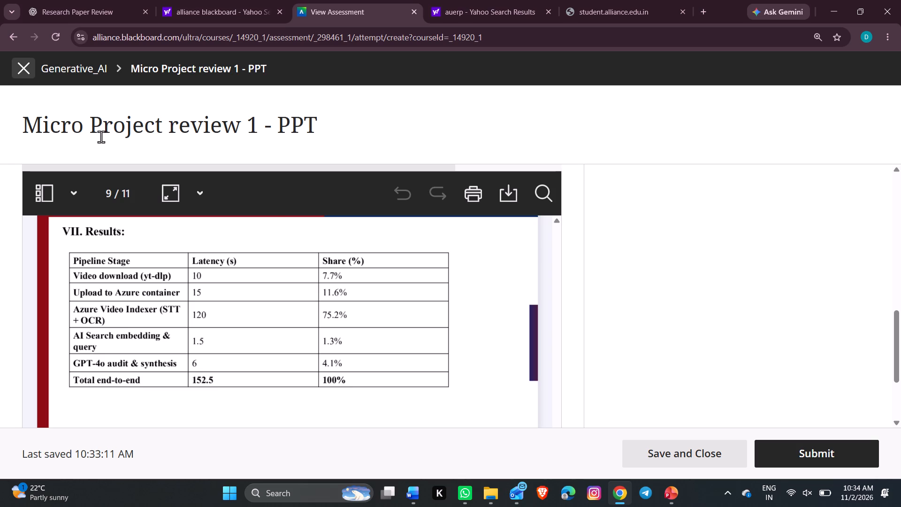
pyautogui.scroll(-1, 274, 207)
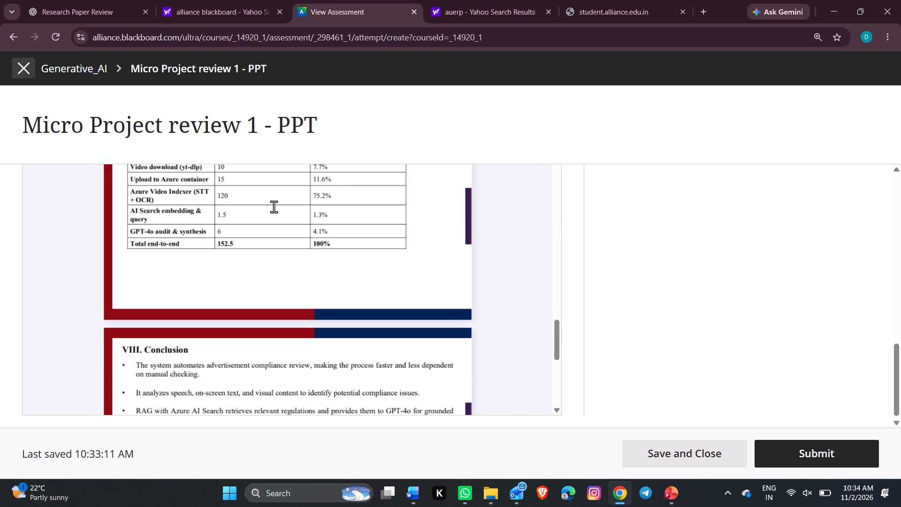
pyautogui.scroll(15, 274, 207)
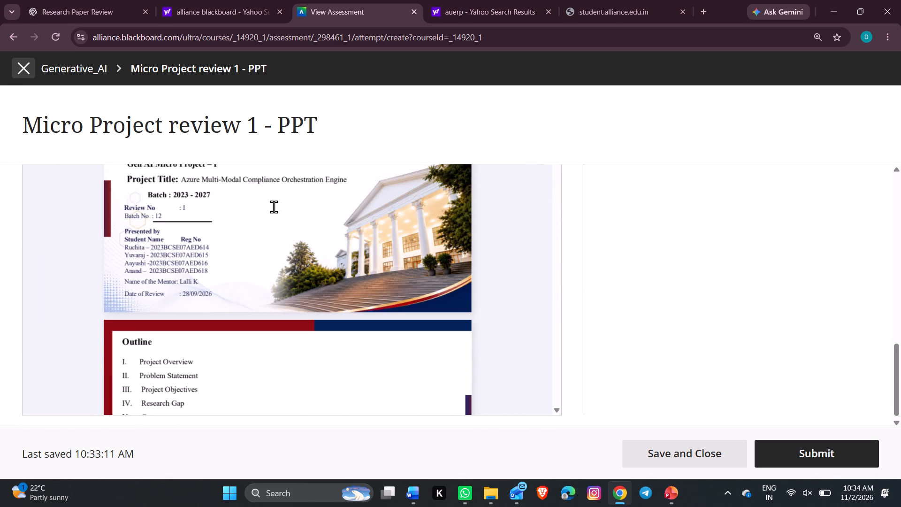
pyautogui.scroll(7, 574, 271)
pyautogui.scroll(-3, 536, 304)
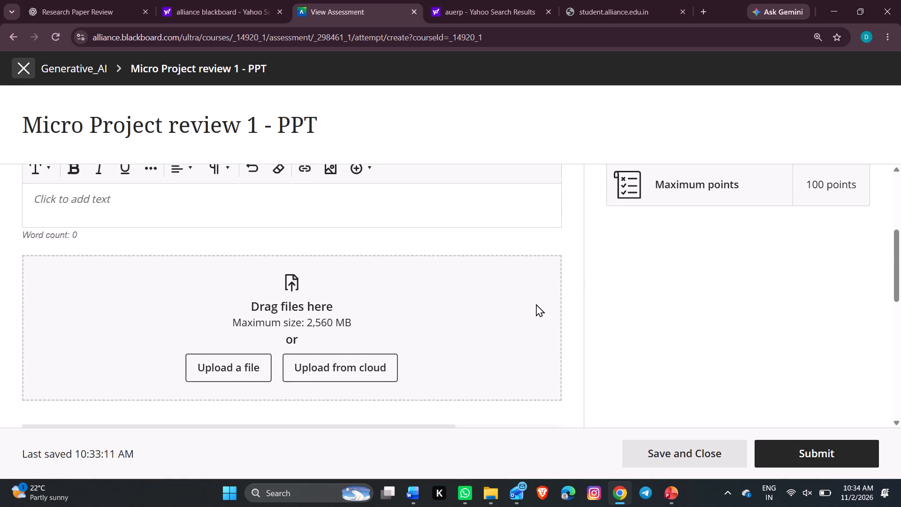
pyautogui.scroll(-2, 536, 304)
pyautogui.click(472, 328)
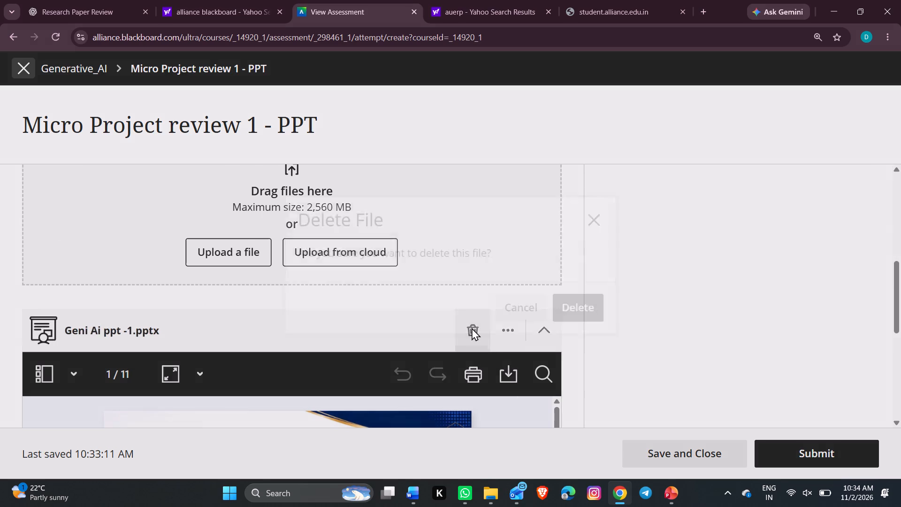
pyautogui.click(581, 303)
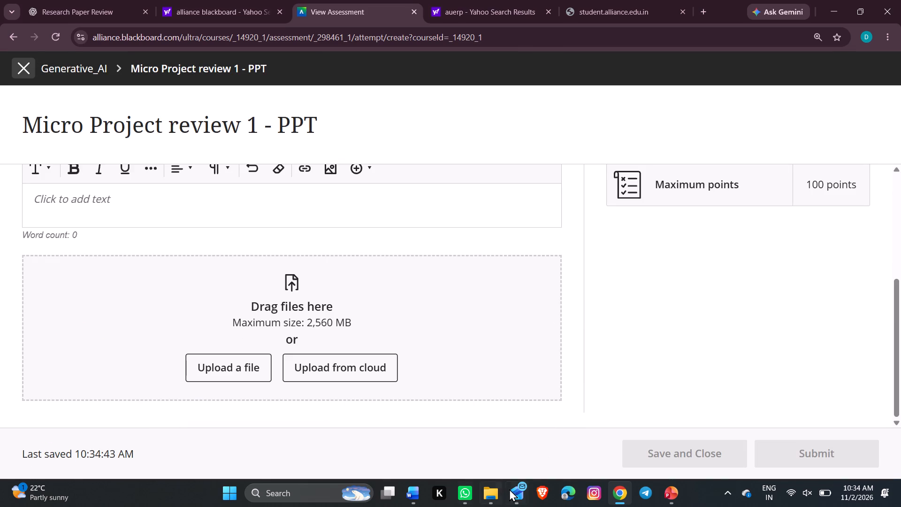
# Attach the file "Geni_Ai ppt - 1" from File Explorer's recent files to the review 1 submission.
pyautogui.click(496, 491)
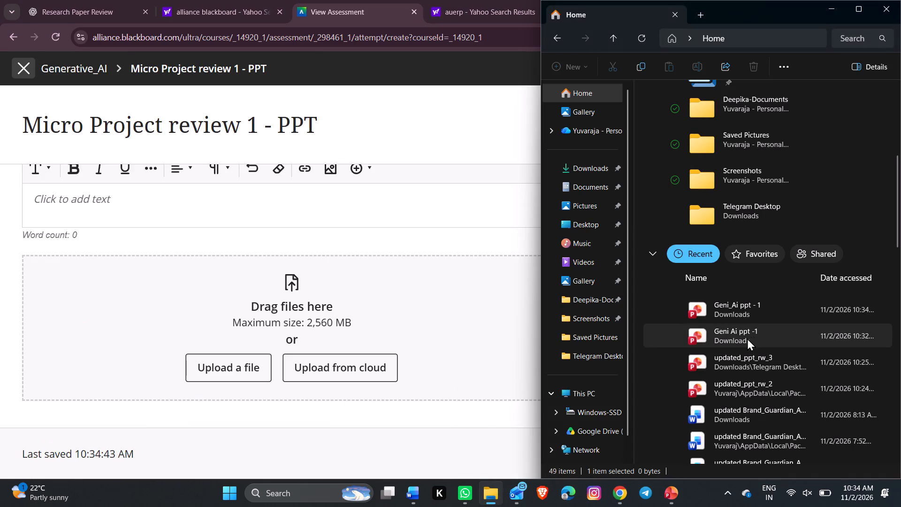
pyautogui.moveTo(768, 301); pyautogui.dragTo(275, 300)
pyautogui.scroll(-1, 317, 322)
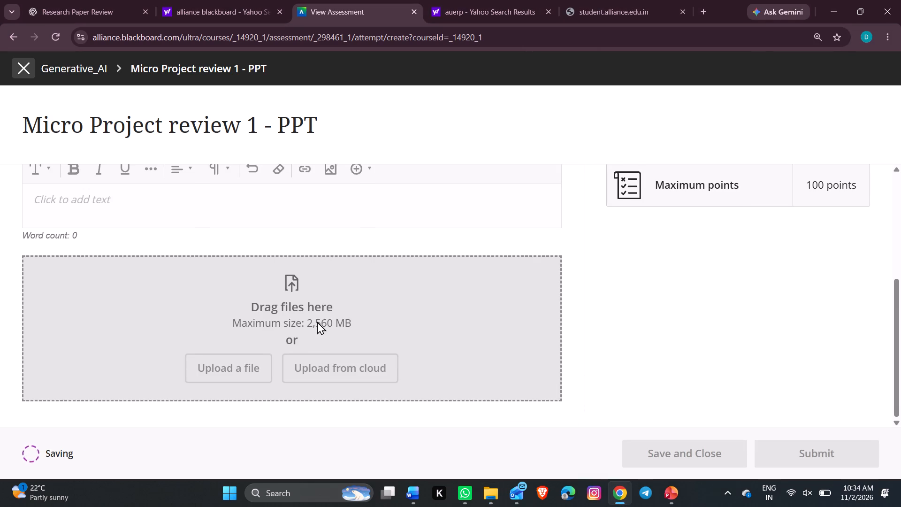
pyautogui.scroll(-2, 317, 322)
pyautogui.scroll(-1, 213, 385)
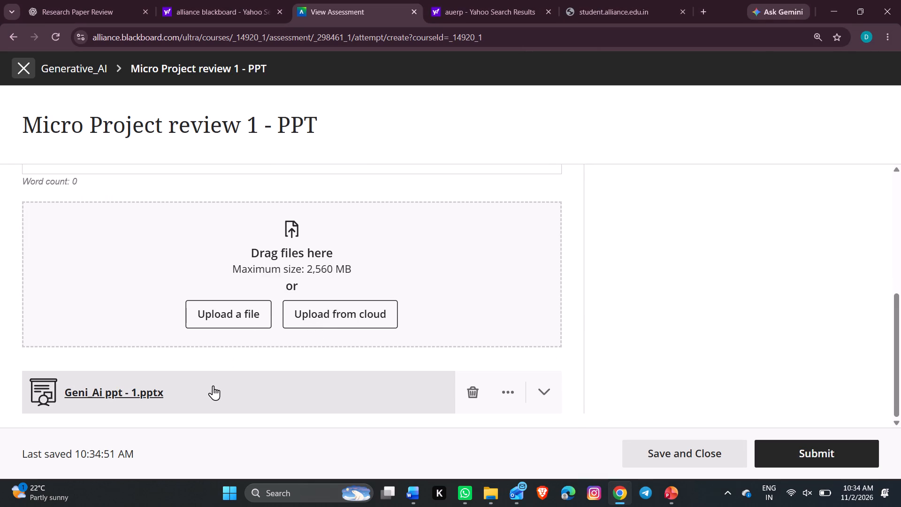
# Preview the attached "Geni_Ai ppt - 1.pptx" and check its slides from the title through the closing slide.
pyautogui.click(91, 395)
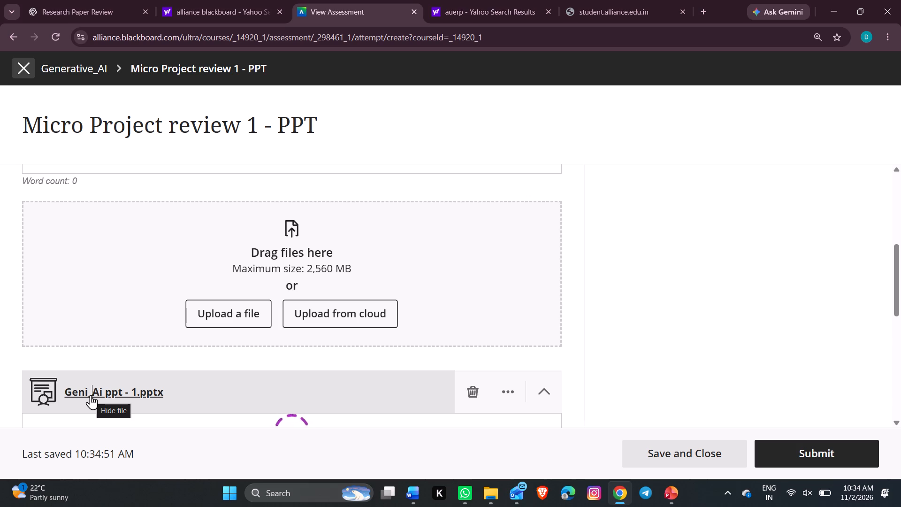
pyautogui.scroll(-4, 412, 230)
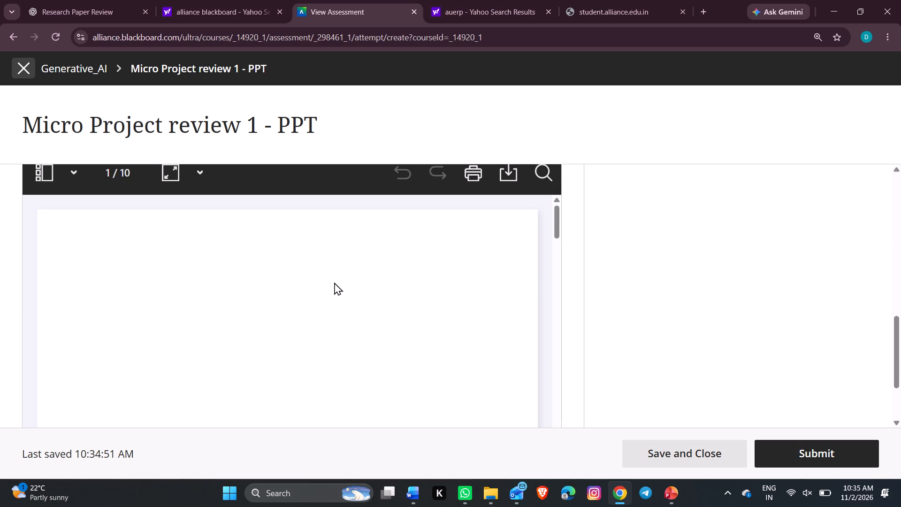
pyautogui.scroll(-7, 334, 282)
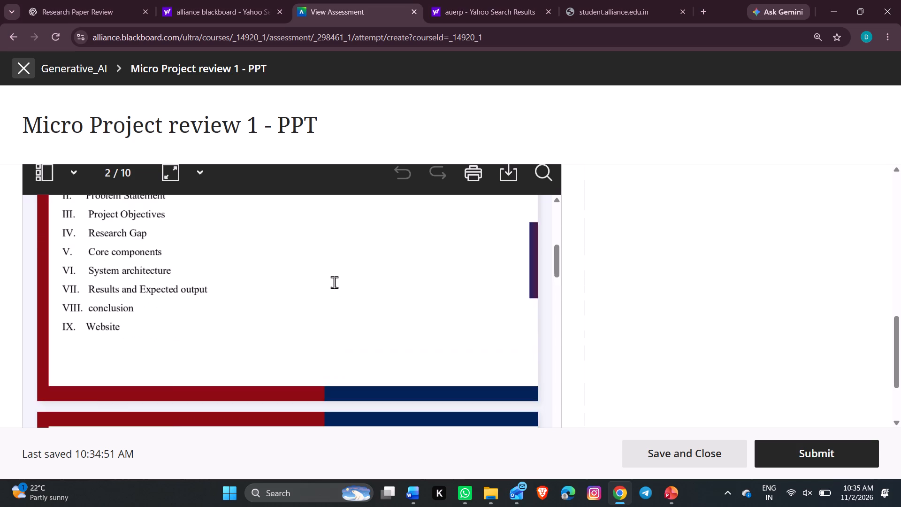
pyautogui.scroll(-9, 334, 282)
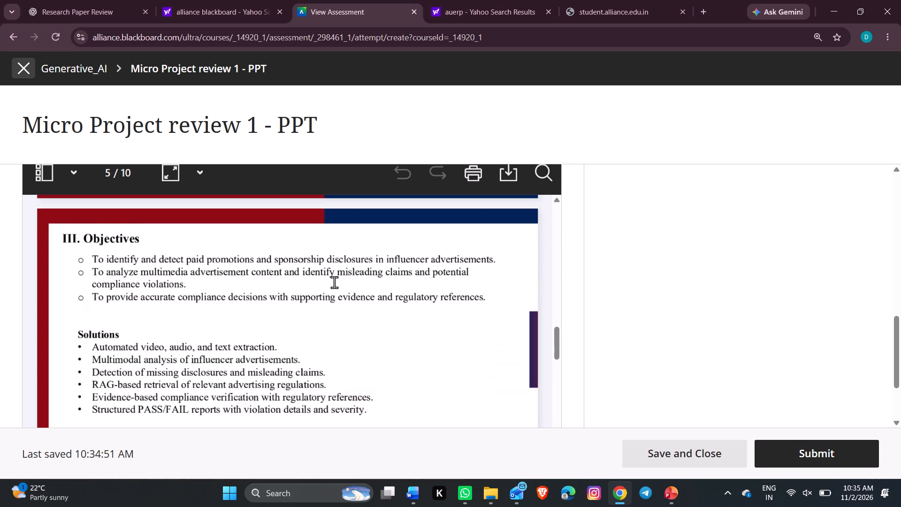
pyautogui.scroll(-8, 334, 282)
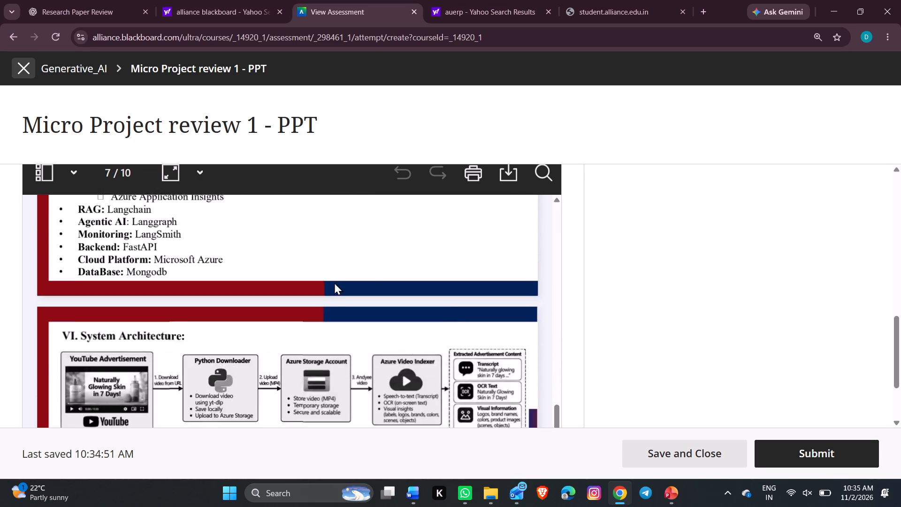
pyautogui.scroll(-8, 334, 282)
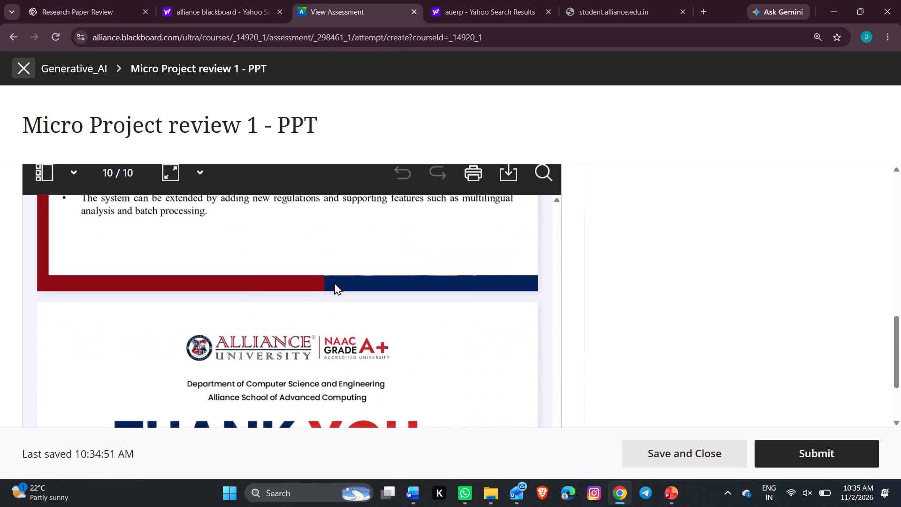
pyautogui.scroll(-2, 334, 282)
pyautogui.scroll(7, 334, 282)
pyautogui.scroll(17, 334, 282)
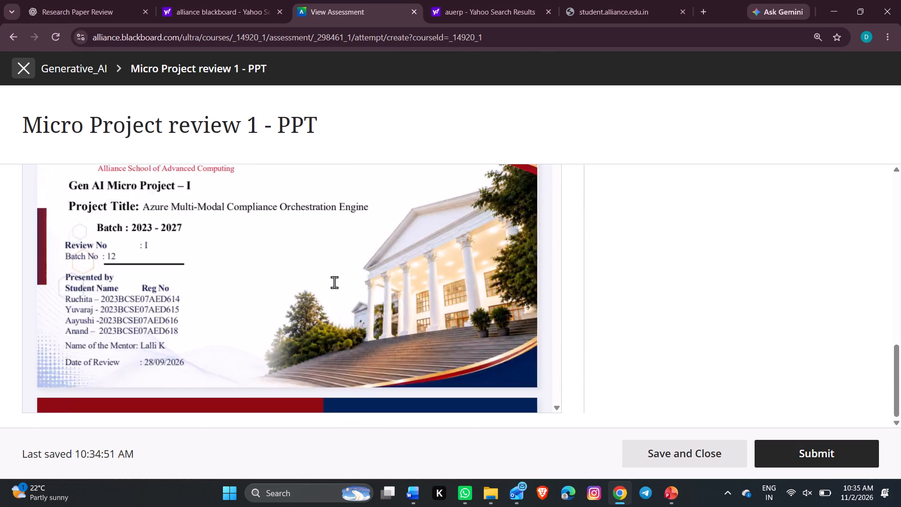
pyautogui.scroll(5, 334, 282)
# Submit the "Micro Project review 1 - PPT" assignment and close the submission receipt without downloading it.
pyautogui.click(807, 454)
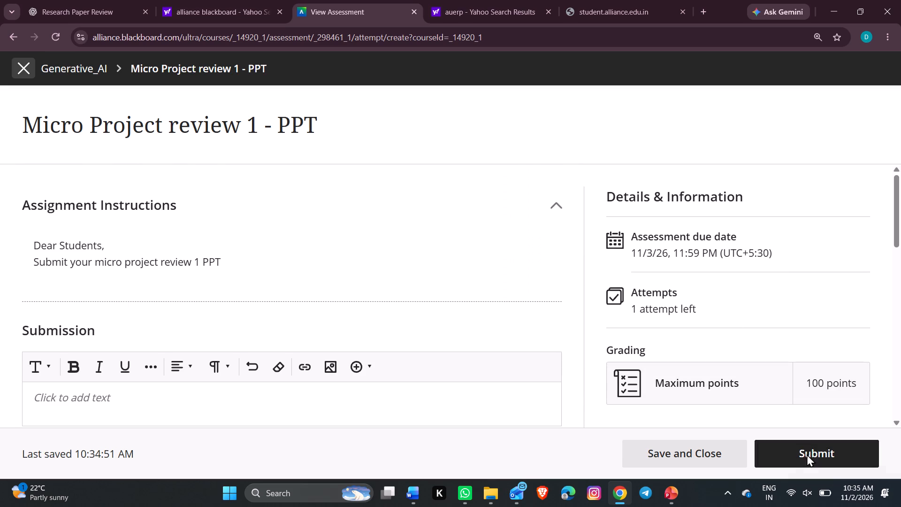
pyautogui.click(588, 315)
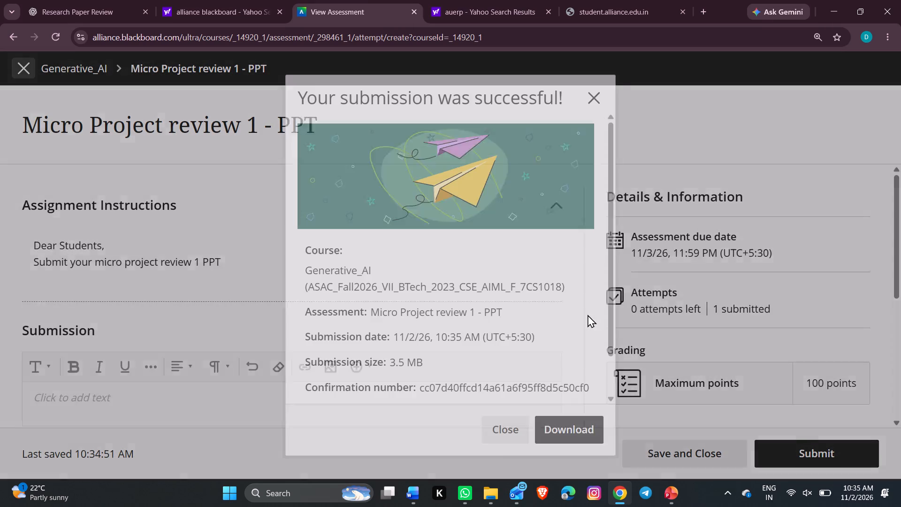
pyautogui.click(512, 435)
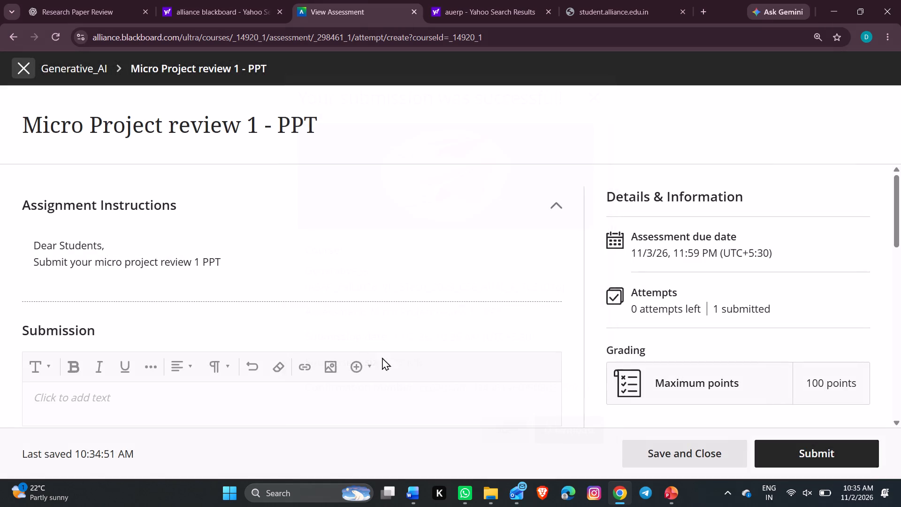
pyautogui.scroll(-5, 363, 350)
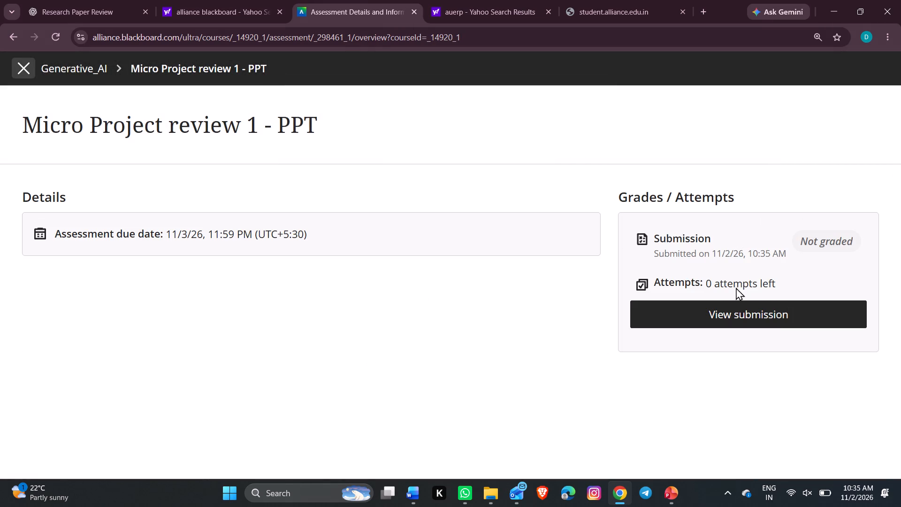
pyautogui.click(745, 319)
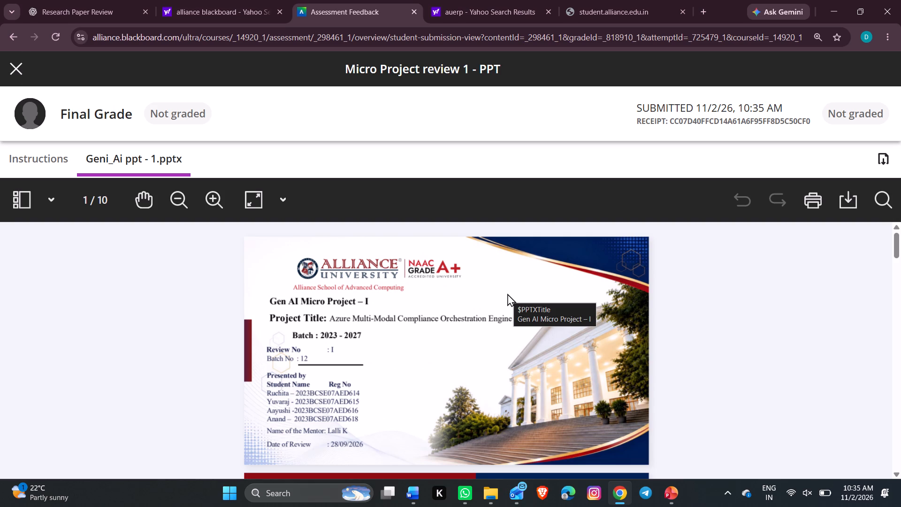
pyautogui.scroll(-20, 529, 362)
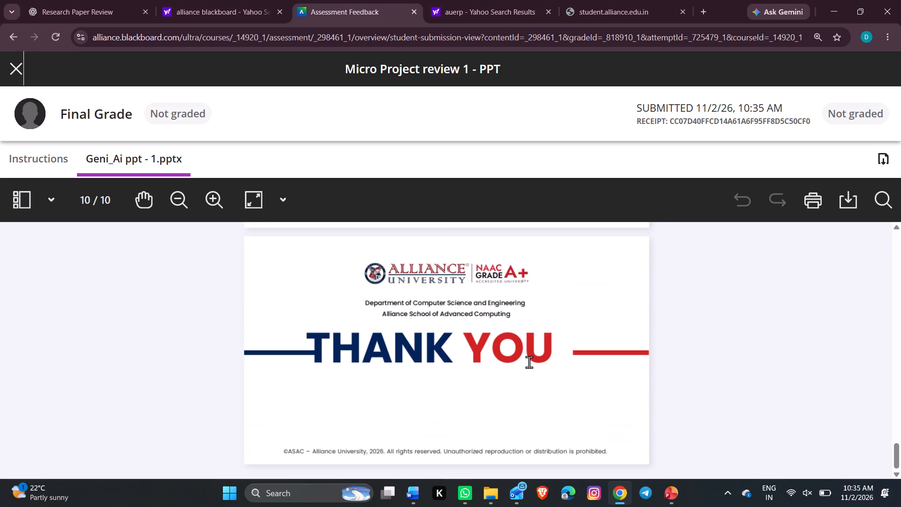
pyautogui.scroll(6, 529, 362)
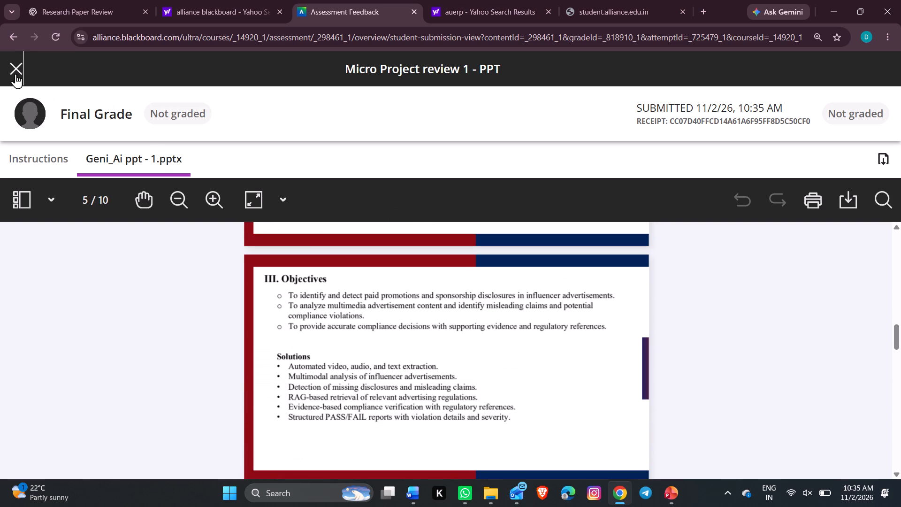
pyautogui.click(15, 74)
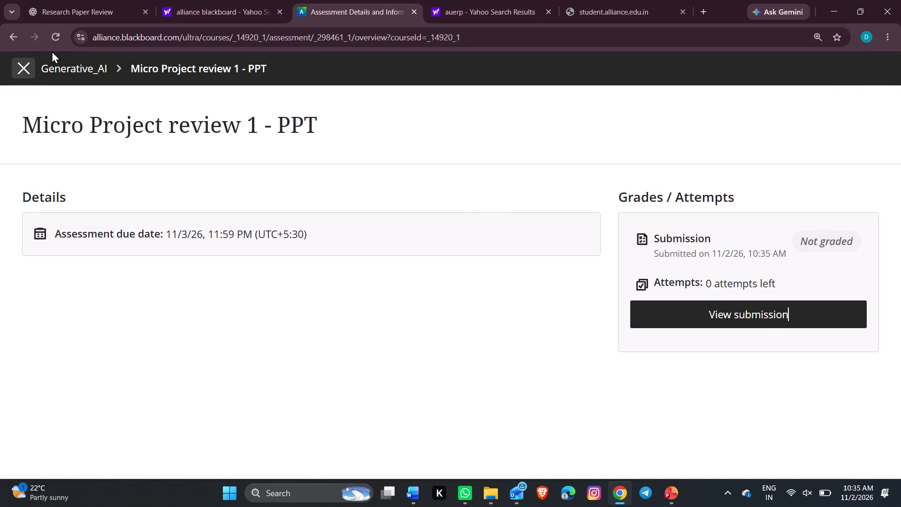
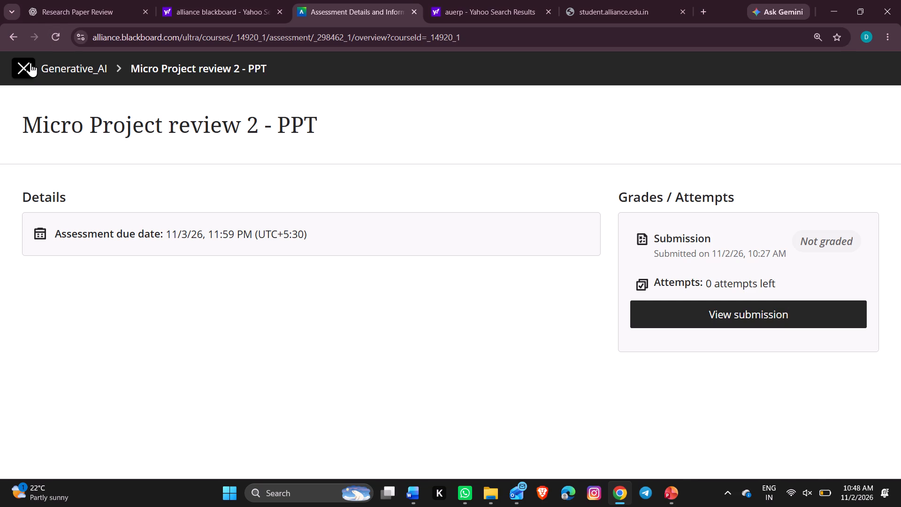
# Close the "Micro Project review 2 - PPT" assessment details and go back to the Generative_AI course.
pyautogui.click(31, 62)
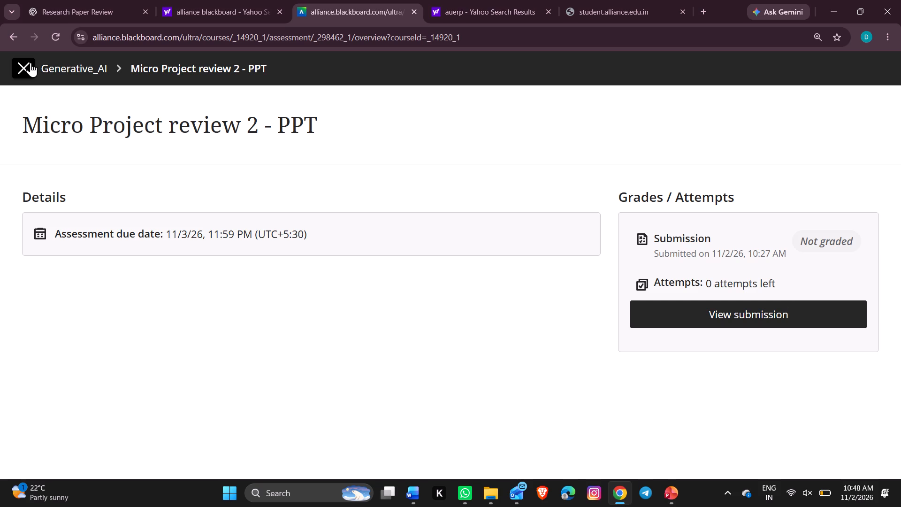
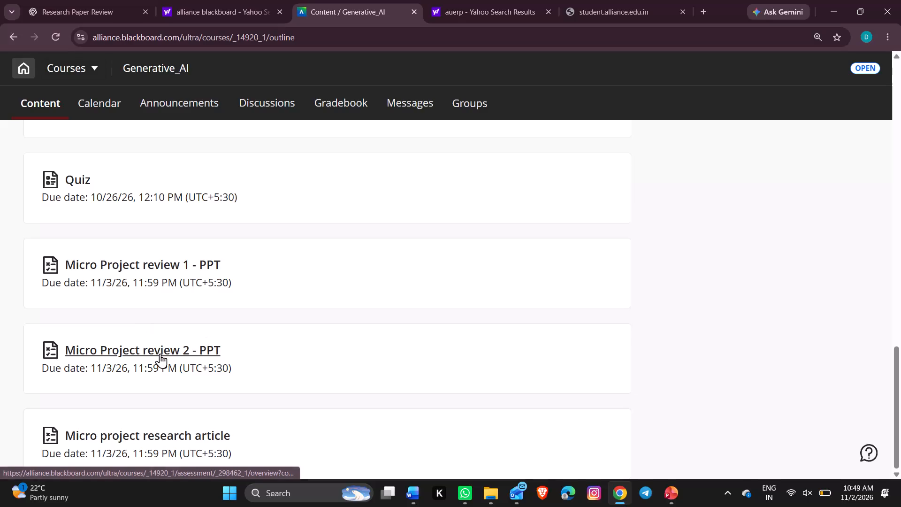
# Open the "Micro Project review 2 - PPT" submission, check the first slides of updated_ppt_rw_3.pptx, and close the submission view.
pyautogui.click(160, 353)
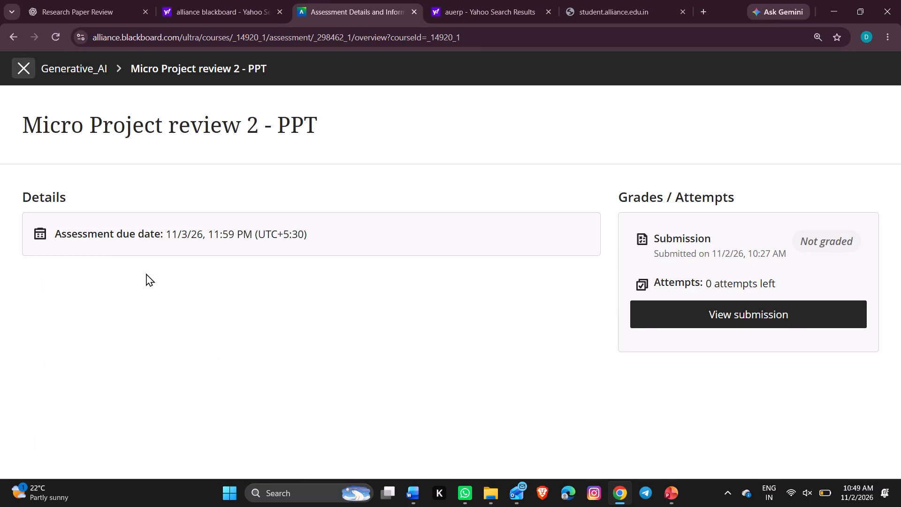
pyautogui.scroll(-2, 146, 273)
pyautogui.click(749, 306)
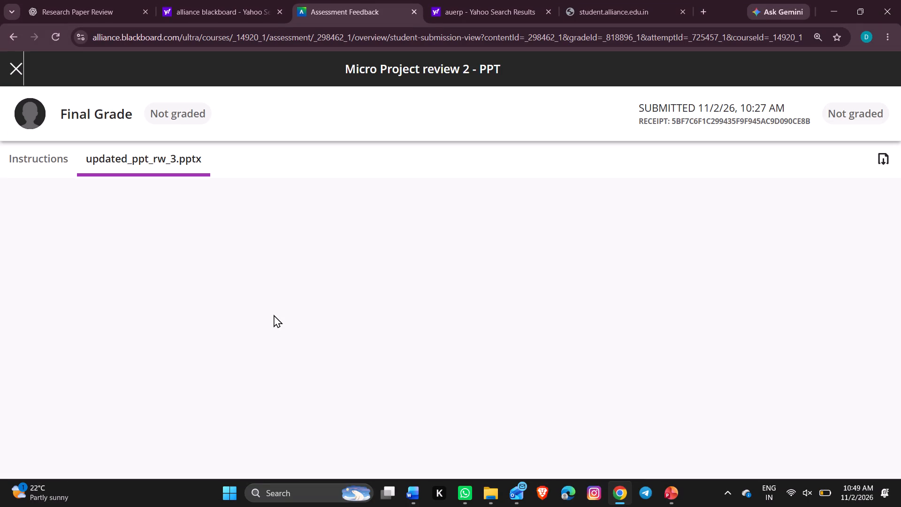
pyautogui.hscroll(1, 274, 315)
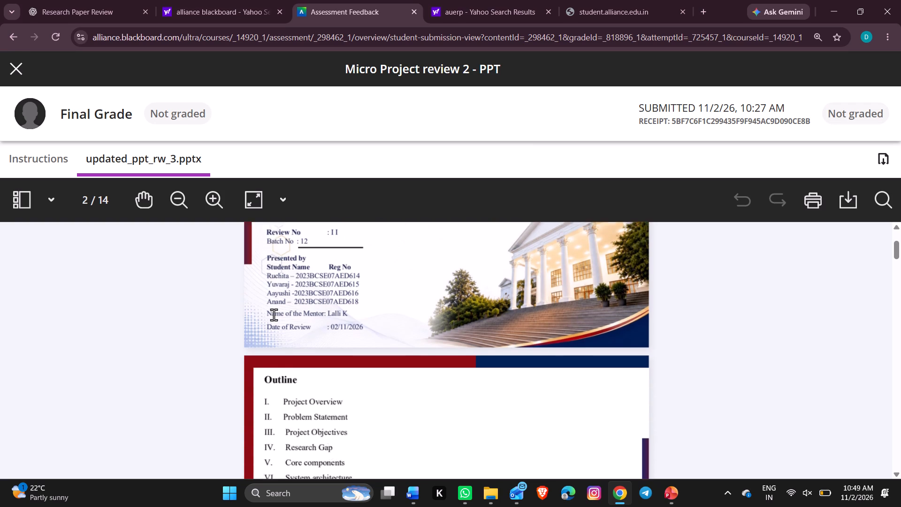
pyautogui.hscroll(1, 274, 315)
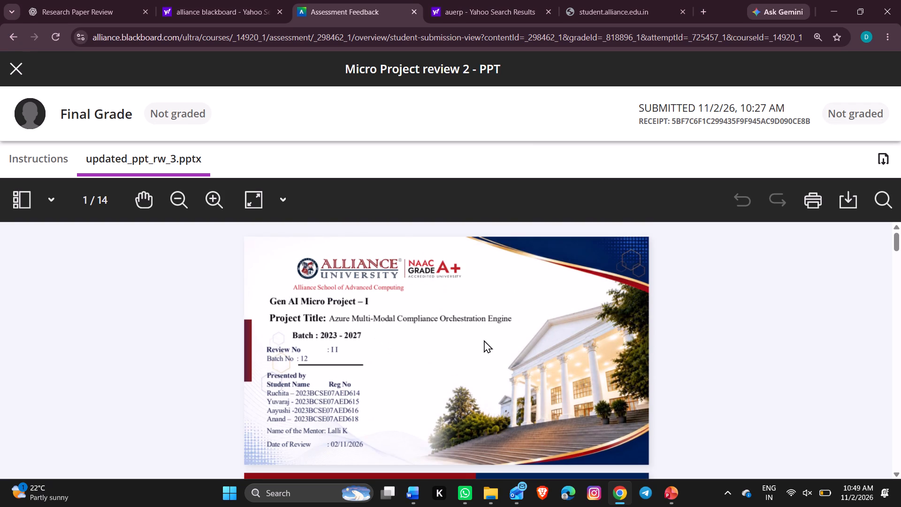
pyautogui.scroll(-3, 395, 318)
pyautogui.scroll(1, 395, 318)
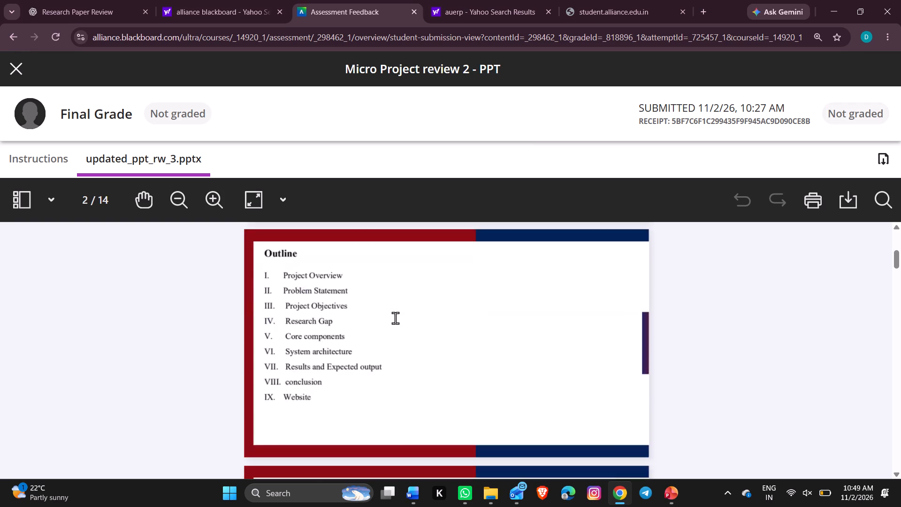
pyautogui.scroll(3, 395, 318)
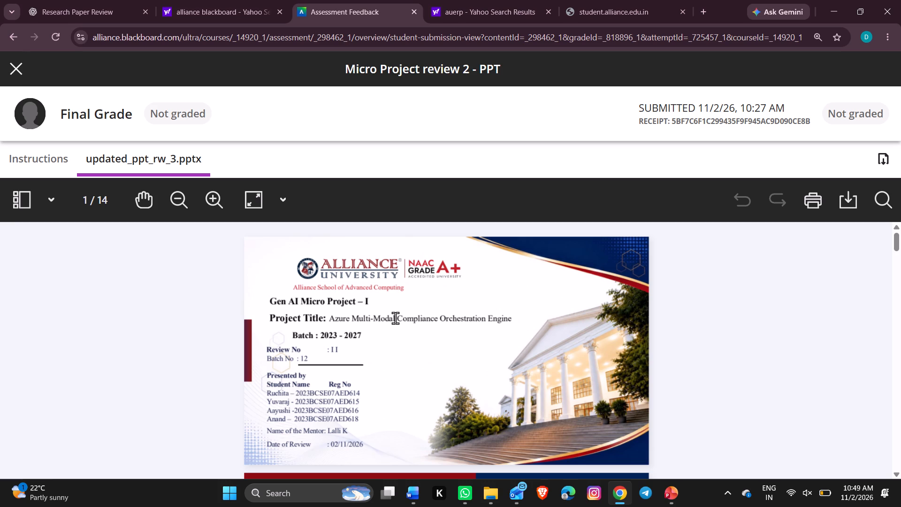
pyautogui.click(12, 69)
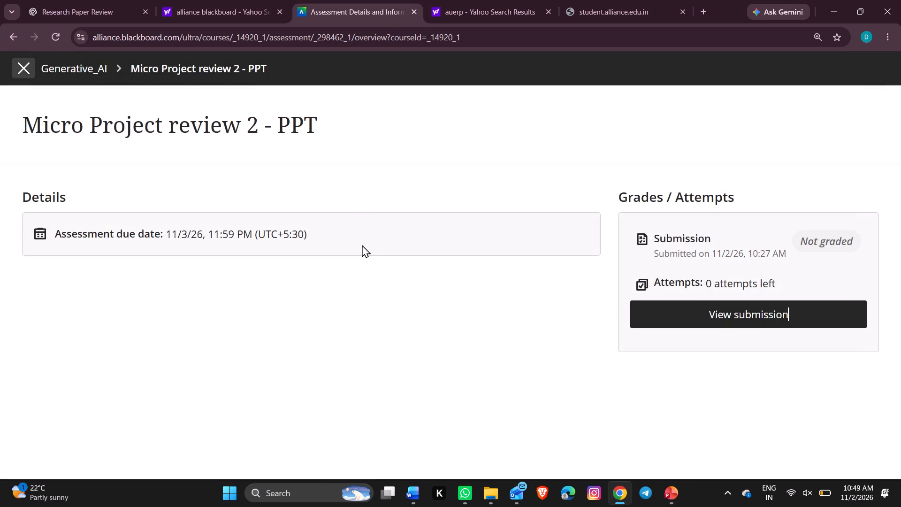
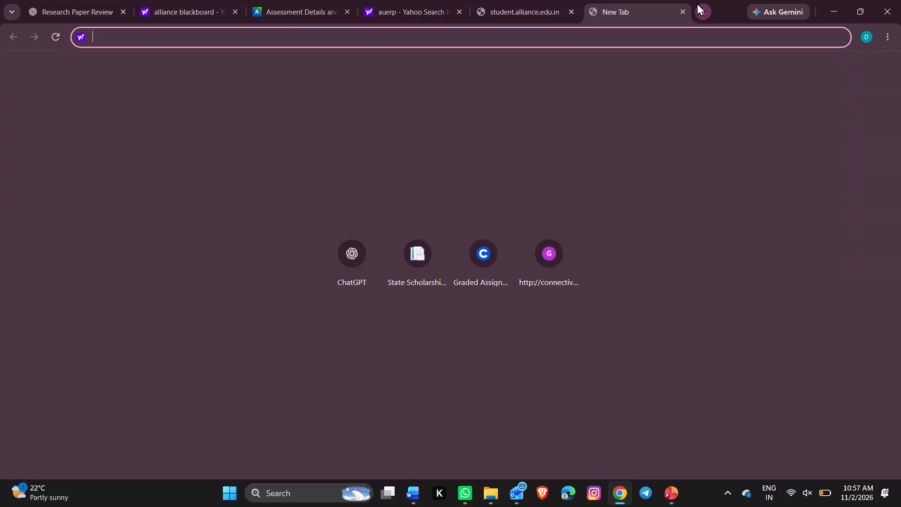
# Search the web for "i love pdf" and open the iLovePDF website.
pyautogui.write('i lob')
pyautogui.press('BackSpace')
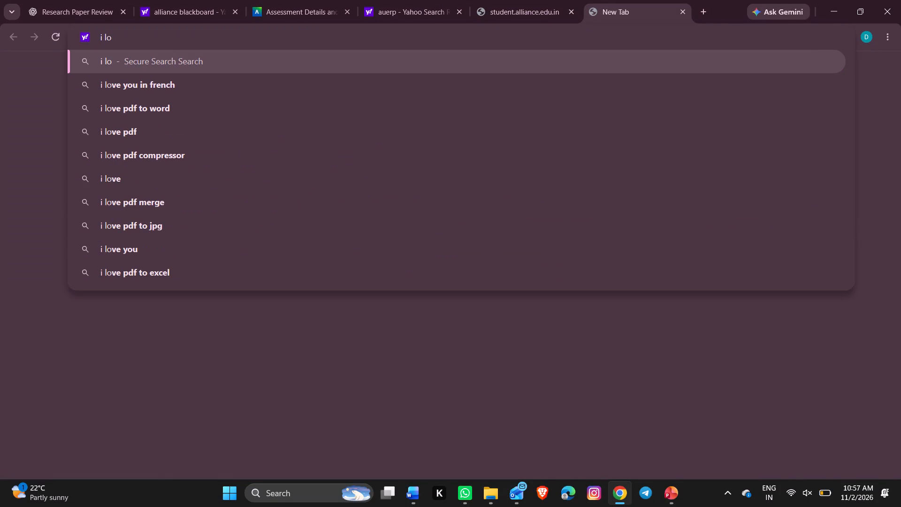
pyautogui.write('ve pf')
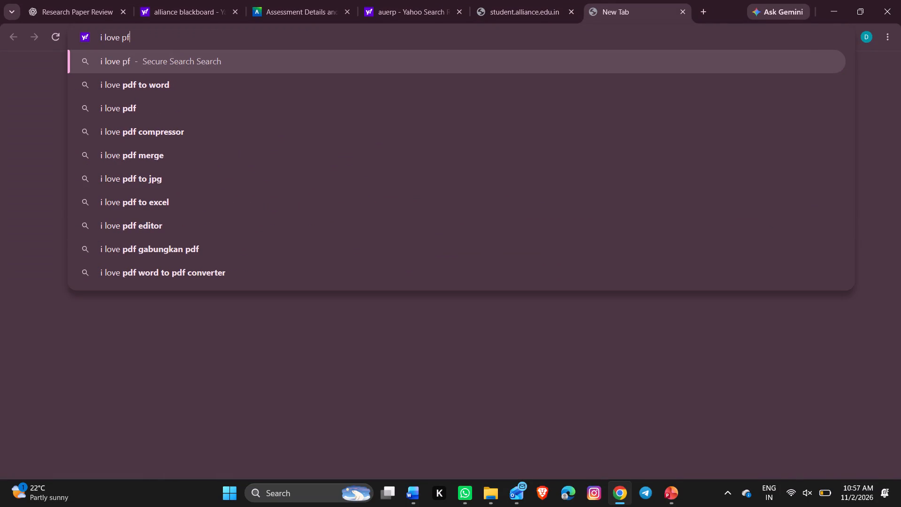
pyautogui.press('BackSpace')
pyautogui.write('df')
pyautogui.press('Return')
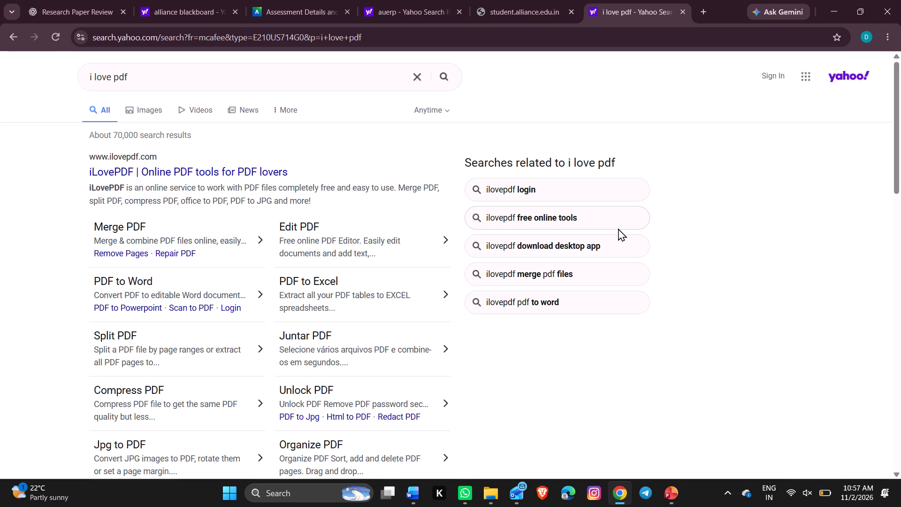
pyautogui.click(184, 168)
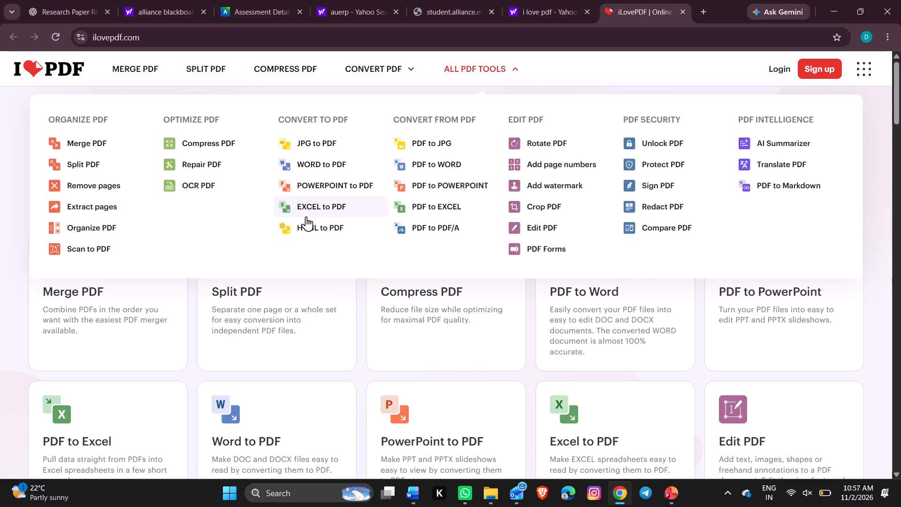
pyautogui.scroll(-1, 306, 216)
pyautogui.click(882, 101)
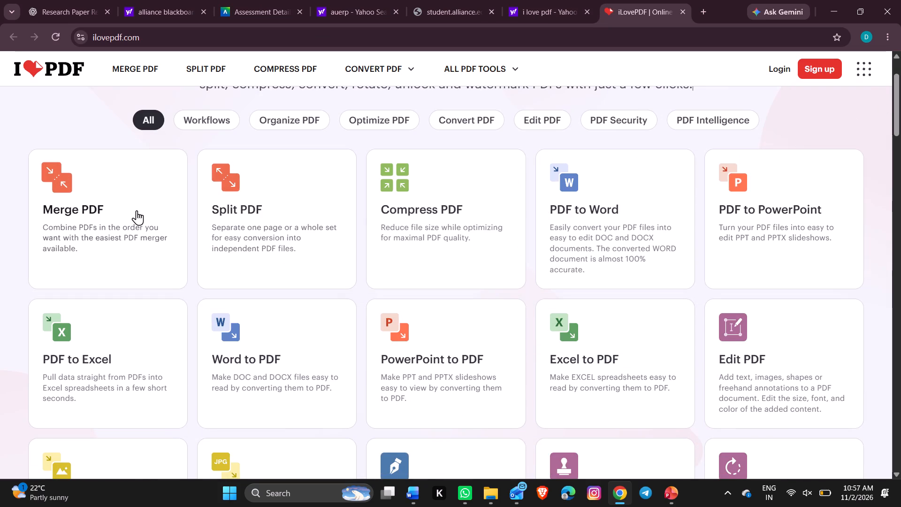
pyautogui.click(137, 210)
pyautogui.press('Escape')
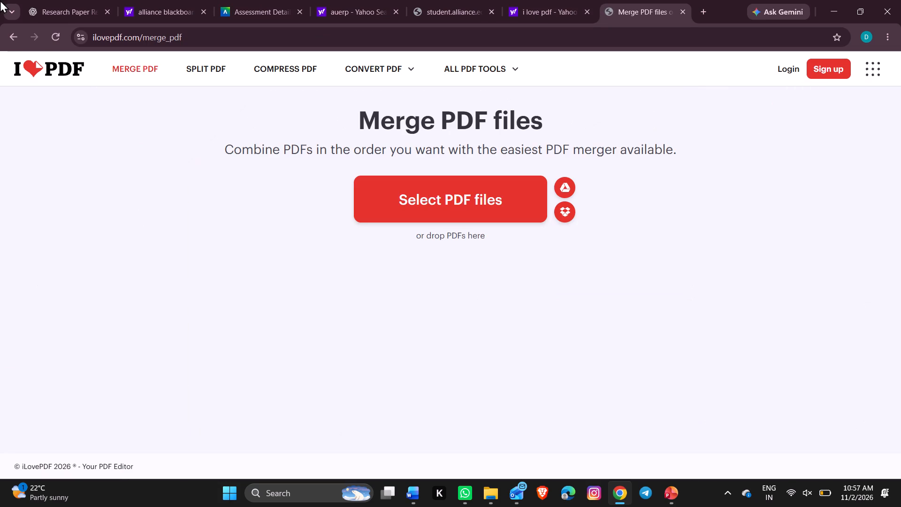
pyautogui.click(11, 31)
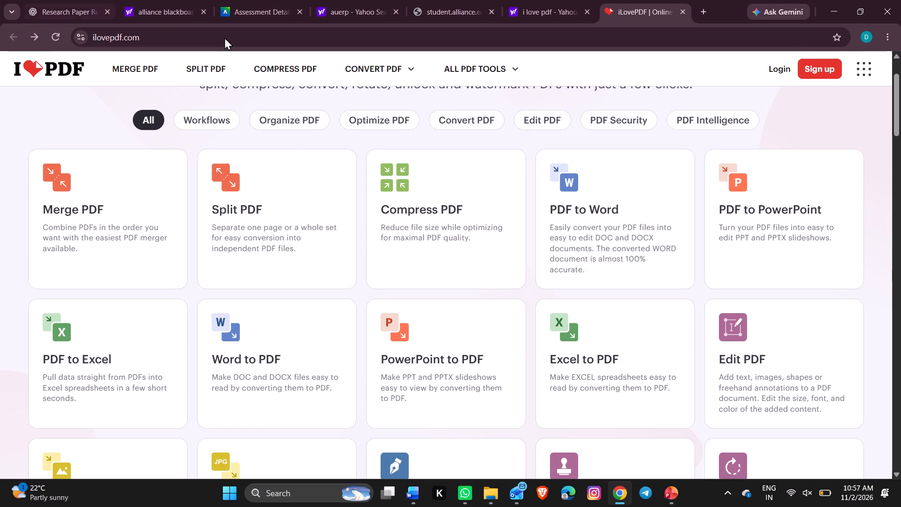
# Convert the GEN_AI_ARTICLE_RESEARCH PDF from Downloads to a Word document with iLovePDF's PDF to Word tool, using No OCR.
pyautogui.scroll(-1, 429, 375)
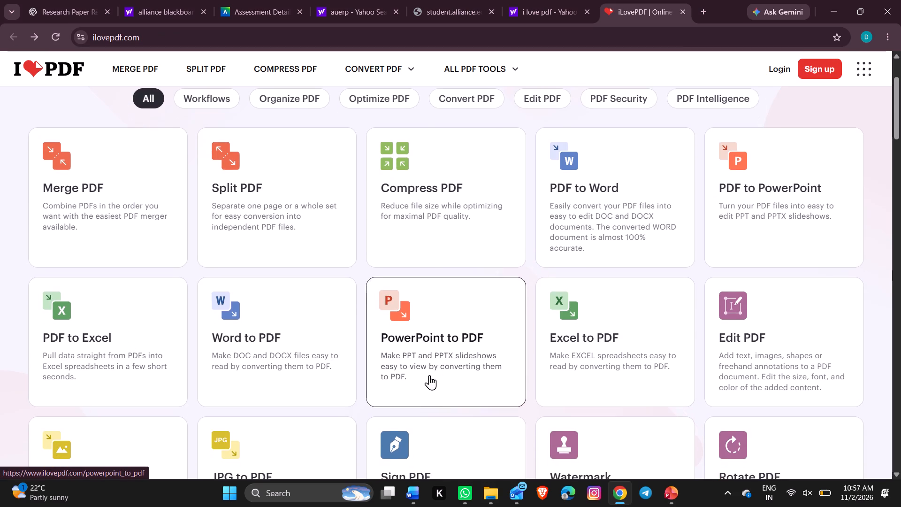
pyautogui.scroll(-1, 429, 375)
pyautogui.click(646, 142)
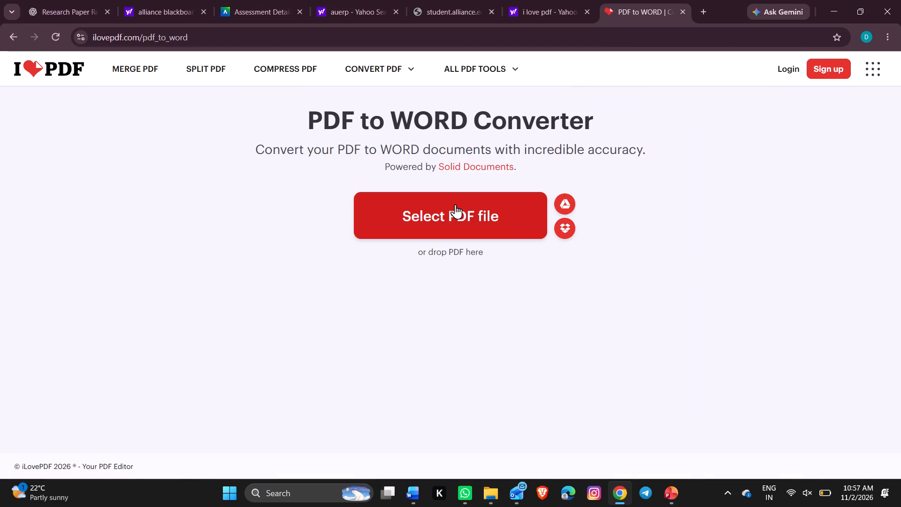
pyautogui.click(455, 204)
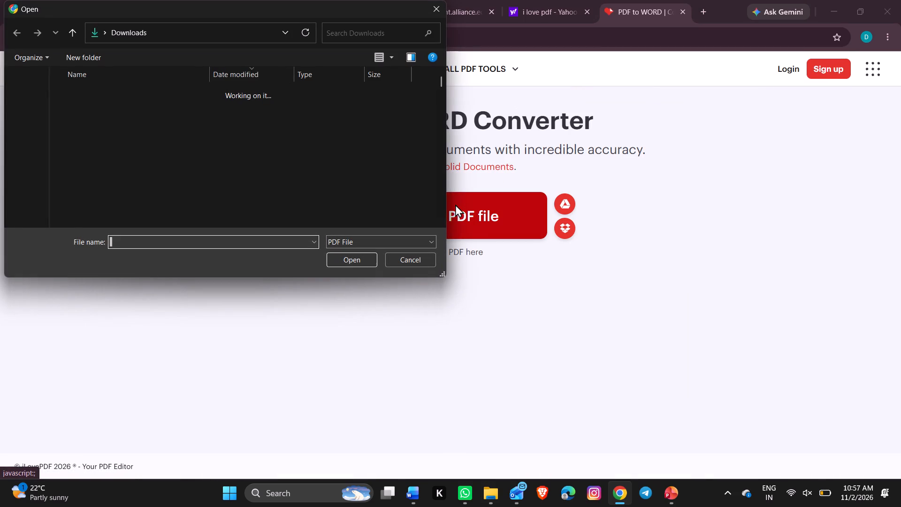
pyautogui.click(138, 111)
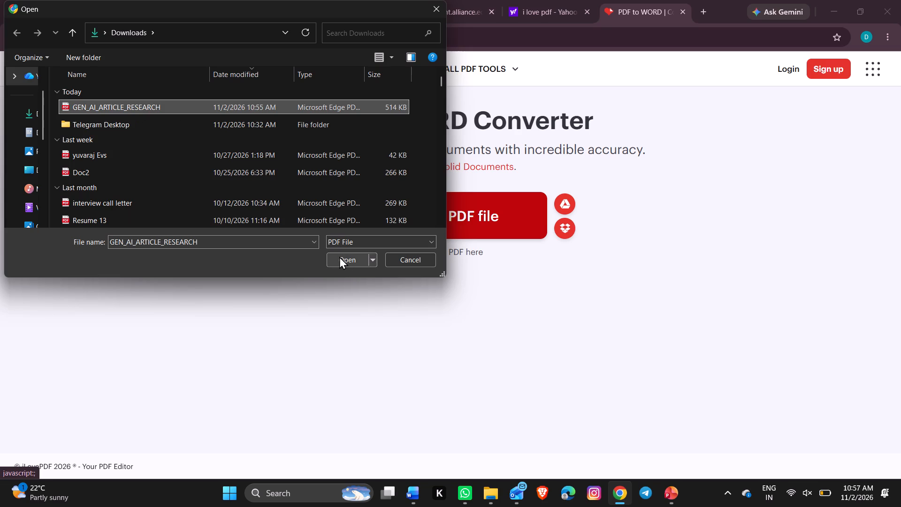
pyautogui.click(337, 256)
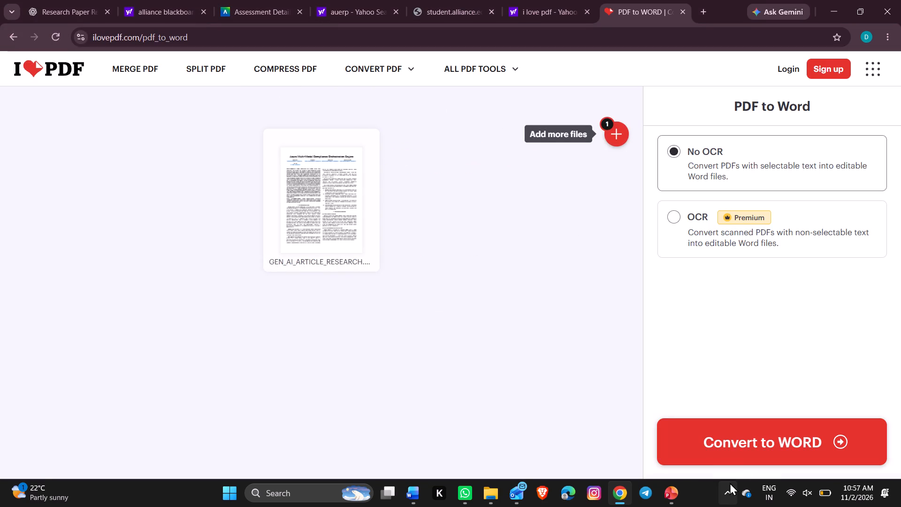
pyautogui.click(755, 437)
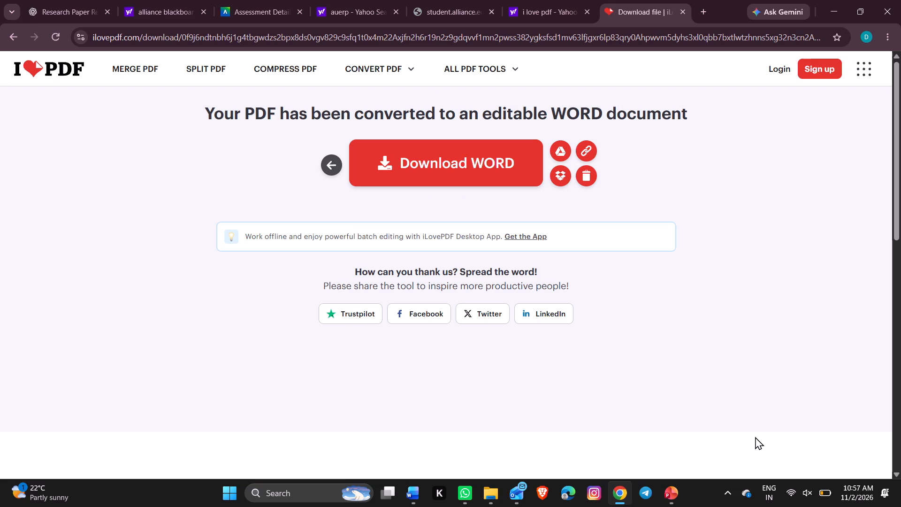
# Download the converted GEN_AI_ARTICLE_RESEARCH Word document and open it in Word with editing enabled.
pyautogui.click(458, 146)
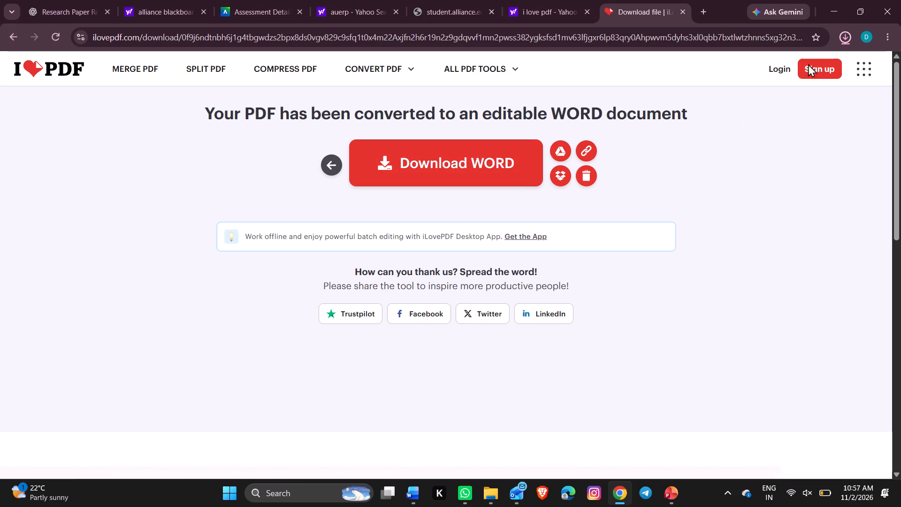
pyautogui.click(786, 74)
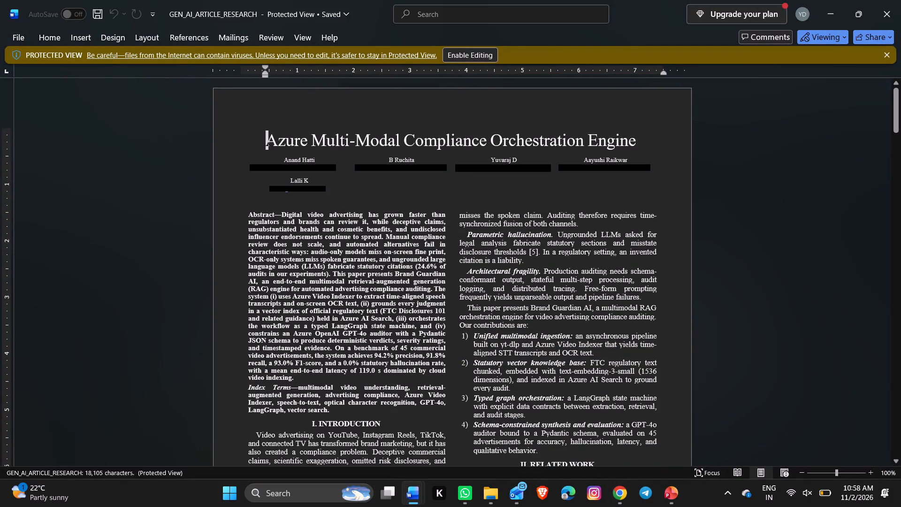
pyautogui.click(461, 59)
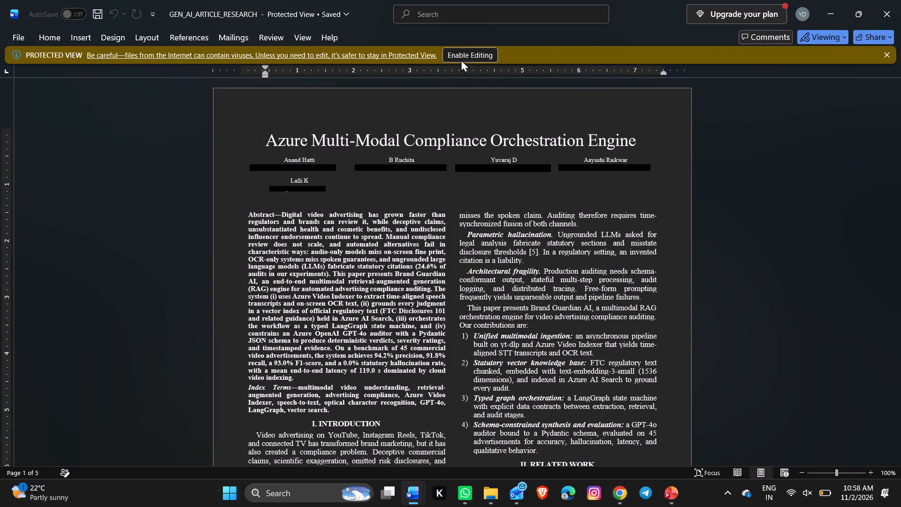
pyautogui.scroll(-4, 442, 207)
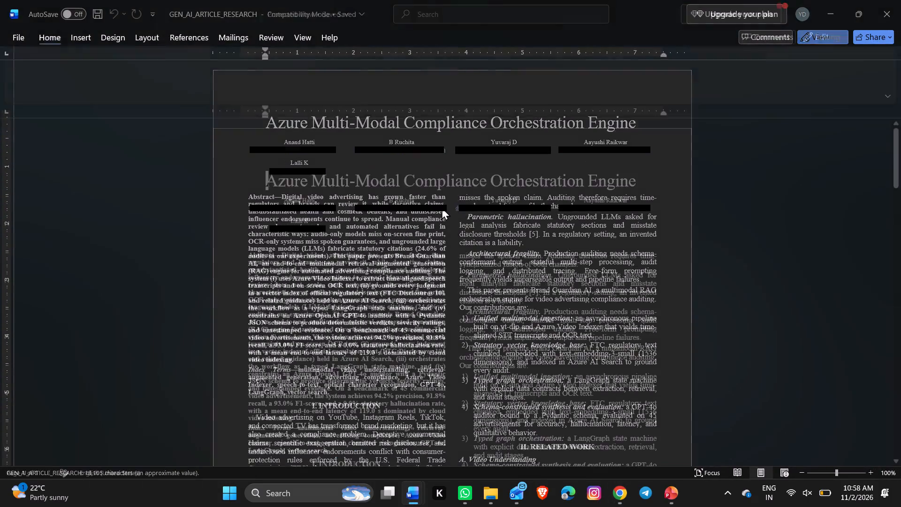
pyautogui.scroll(-1, 442, 207)
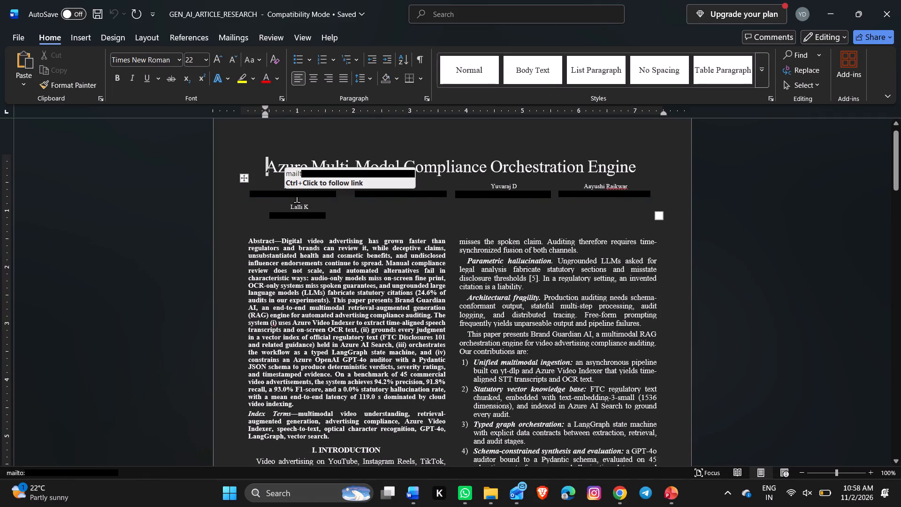
# Delete the first author's name under the paper title, keeping an empty line above that author's e-mail address.
pyautogui.click(316, 187)
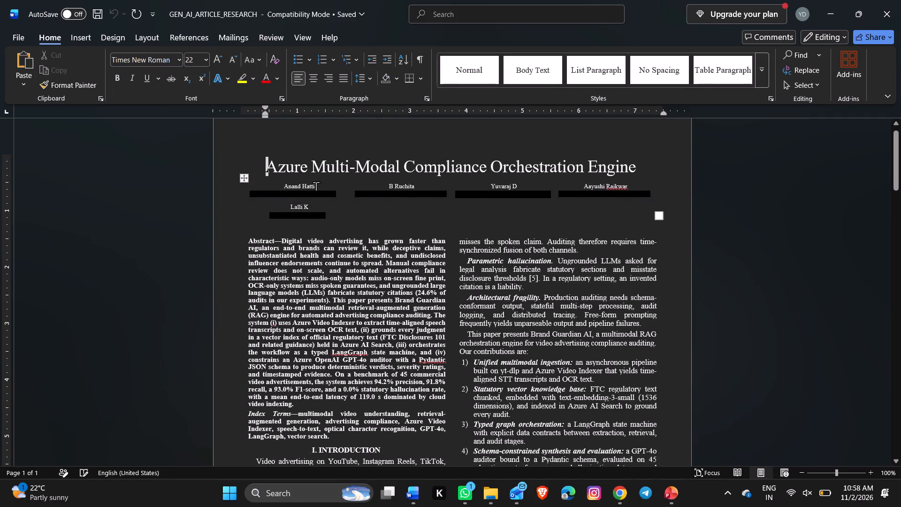
pyautogui.press('BackSpace')
pyautogui.press('BackSpace')
pyautogui.press('BackSpace')
pyautogui.press('BackSpace')
pyautogui.press('BackSpace')
pyautogui.press('BackSpace')
pyautogui.press('BackSpace')
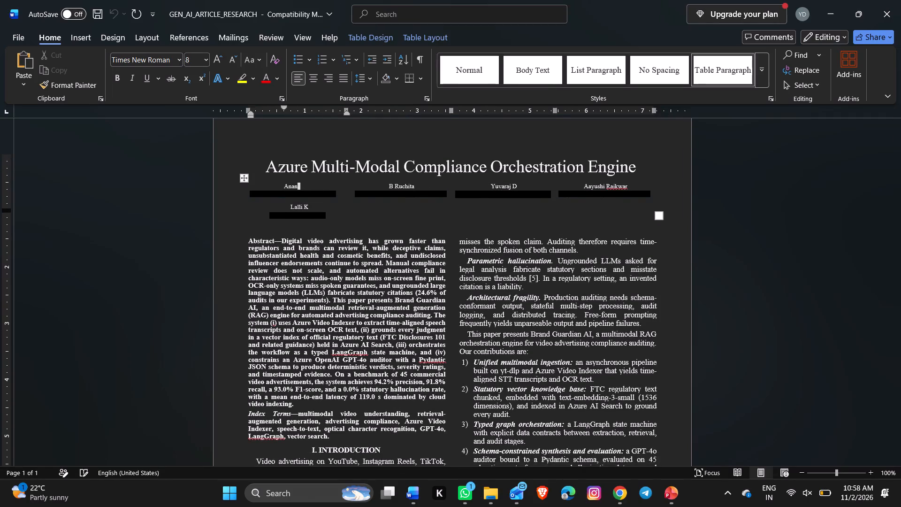
pyautogui.press('BackSpace')
pyautogui.press('BackSpace')
pyautogui.press('BackSpace')
pyautogui.press('BackSpace')
pyautogui.press('BackSpace')
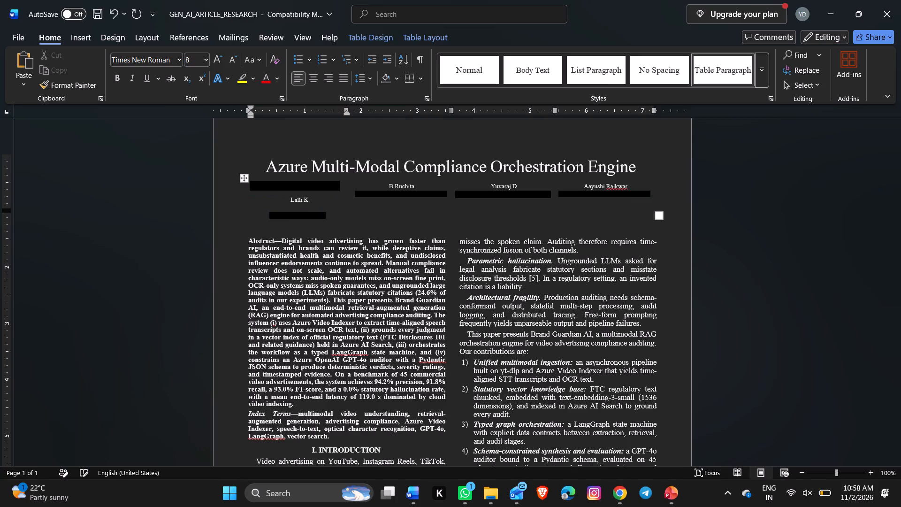
pyautogui.press('Return')
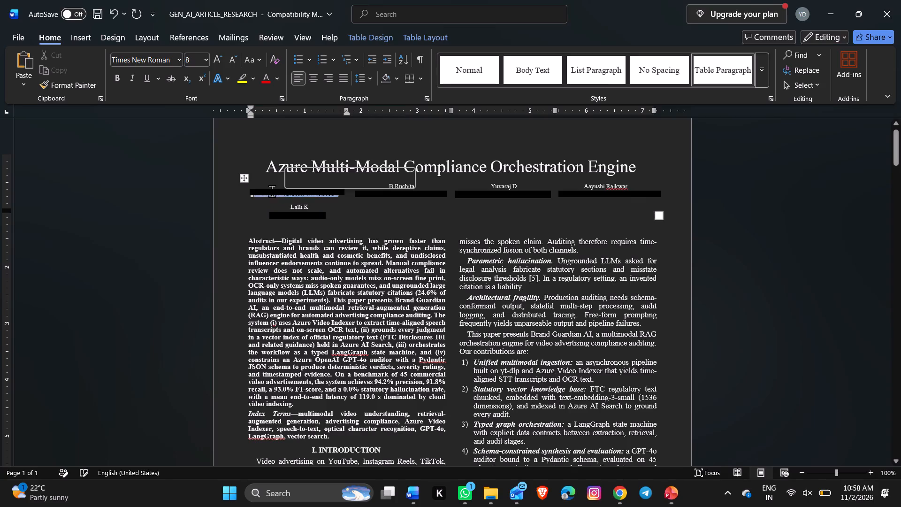
# Enter the fifth author's name, indented with spaces, on the empty line above the first author's e-mail address.
pyautogui.click(286, 190)
pyautogui.press('Left')
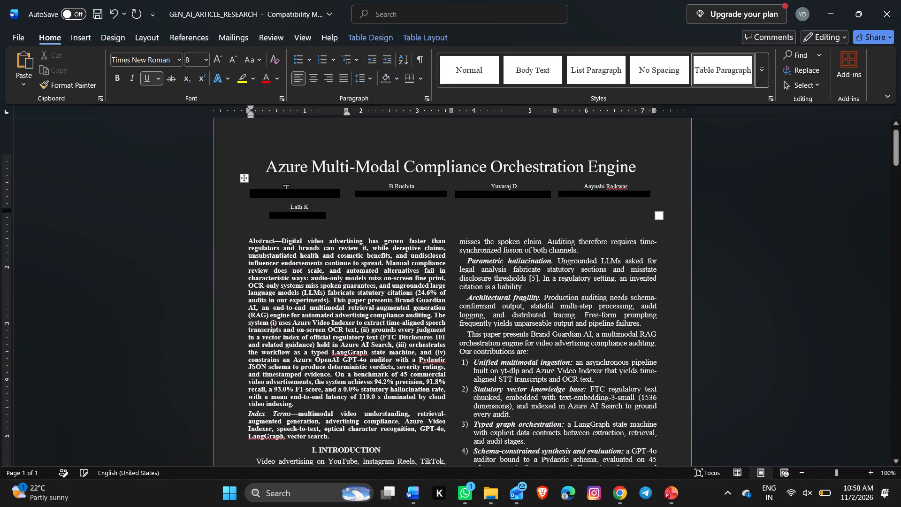
pyautogui.press('Left')
pyautogui.press('Left')
pyautogui.press('Left')
pyautogui.press('Left')
pyautogui.press('Left')
pyautogui.press('Left')
pyautogui.press('Left')
pyautogui.press('Left')
pyautogui.press('Left')
pyautogui.press('Left')
pyautogui.press('Up')
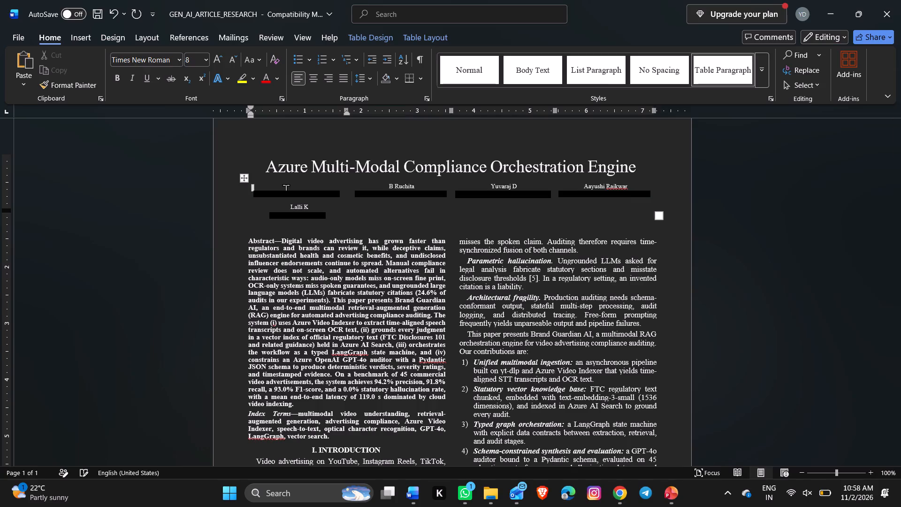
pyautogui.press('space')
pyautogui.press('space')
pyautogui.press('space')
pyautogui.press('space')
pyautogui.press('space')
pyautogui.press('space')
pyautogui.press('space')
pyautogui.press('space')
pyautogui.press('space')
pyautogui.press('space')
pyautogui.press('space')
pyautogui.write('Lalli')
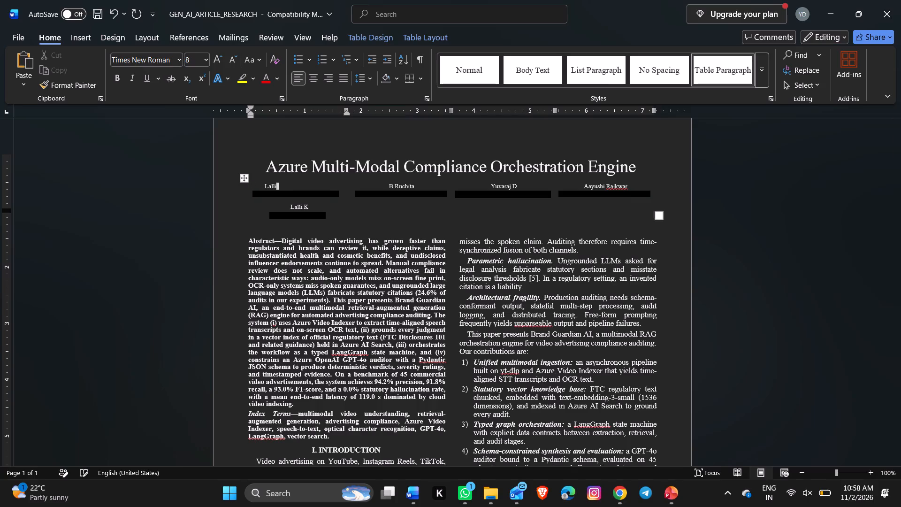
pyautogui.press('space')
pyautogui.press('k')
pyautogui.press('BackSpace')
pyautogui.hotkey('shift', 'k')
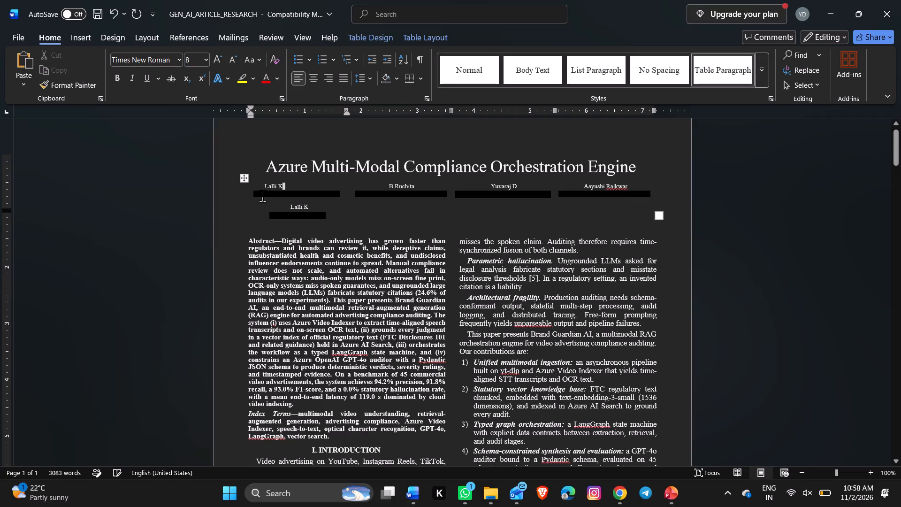
# Indent the new first author's name further with spaces so it is roughly centred above the e-mail address.
pyautogui.click(262, 188)
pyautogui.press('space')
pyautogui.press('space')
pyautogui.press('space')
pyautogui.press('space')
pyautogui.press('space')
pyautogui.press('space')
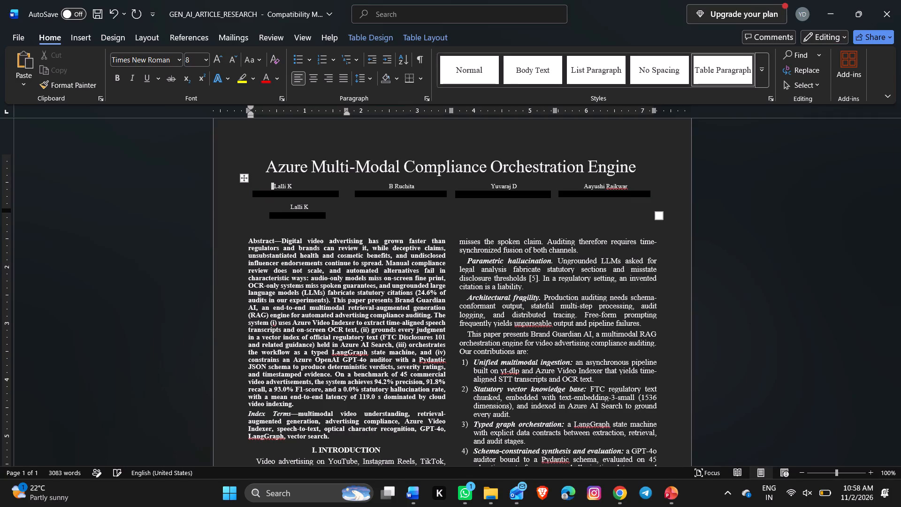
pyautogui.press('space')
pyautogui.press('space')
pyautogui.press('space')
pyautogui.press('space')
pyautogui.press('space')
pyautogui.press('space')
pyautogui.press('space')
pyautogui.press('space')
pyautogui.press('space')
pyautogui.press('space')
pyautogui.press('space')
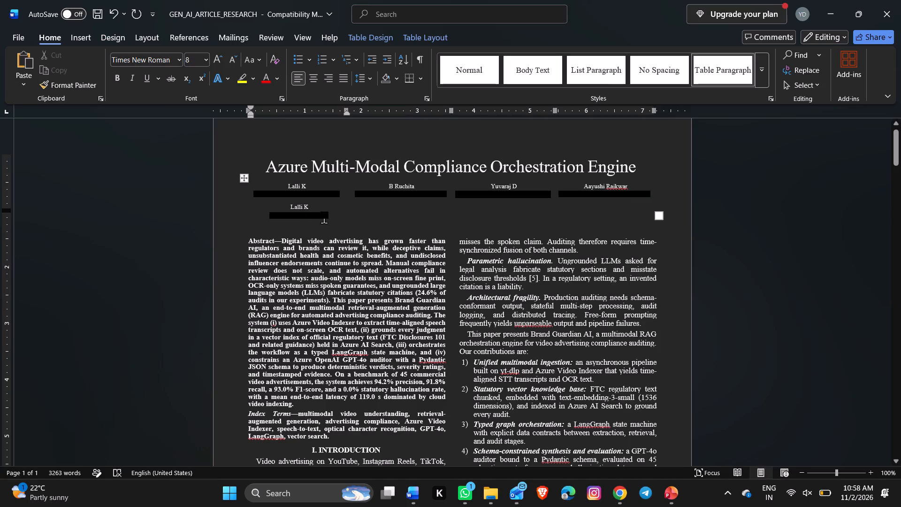
# Replace the first author's e-mail address with a copy of the fifth author's e-mail address.
pyautogui.moveTo(324, 217); pyautogui.dragTo(271, 215)
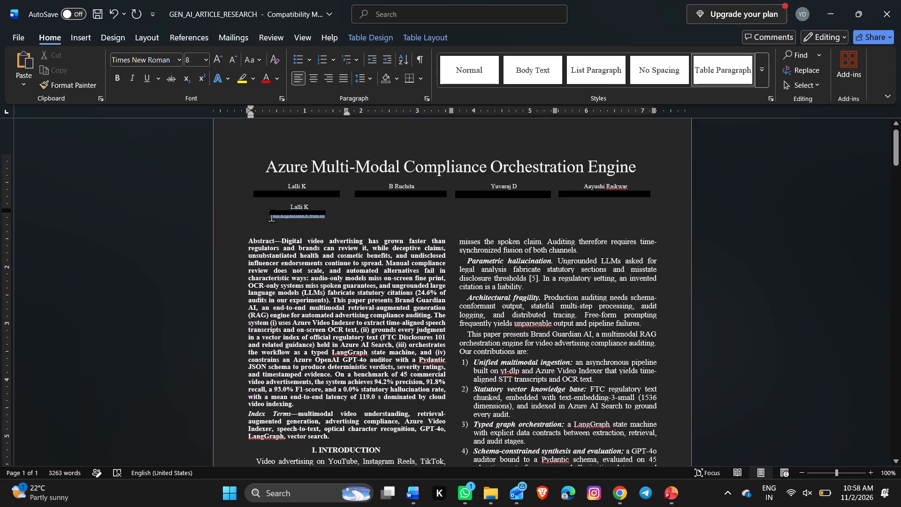
pyautogui.moveTo(271, 215); pyautogui.dragTo(270, 216)
pyautogui.hotkey('ctrl', 'c')
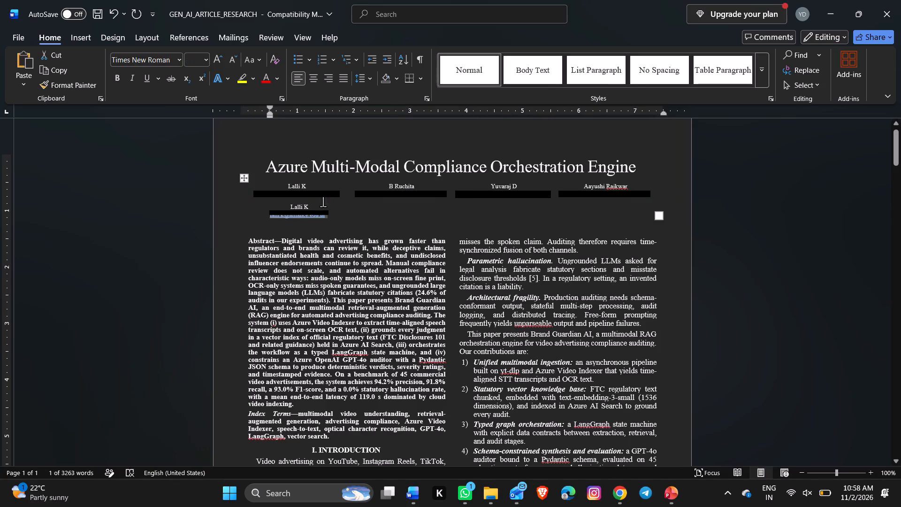
pyautogui.moveTo(340, 195); pyautogui.dragTo(290, 193)
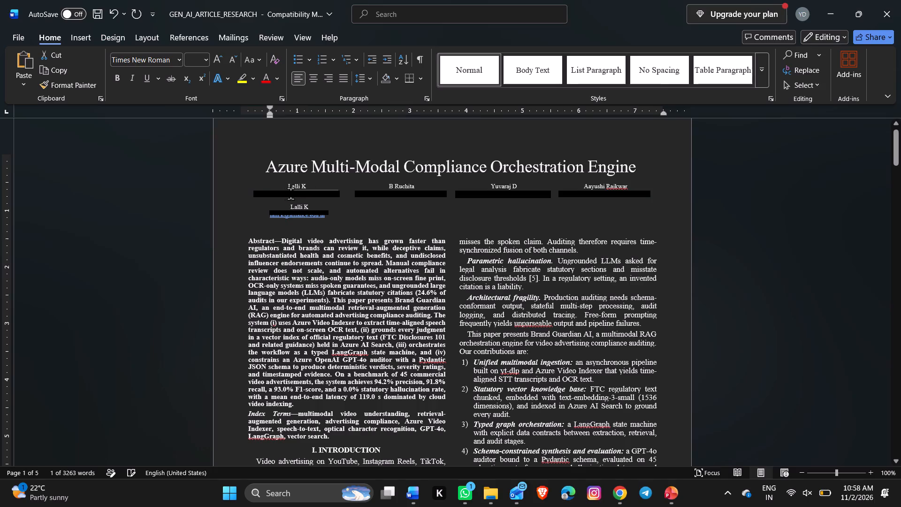
pyautogui.moveTo(290, 193); pyautogui.dragTo(253, 194)
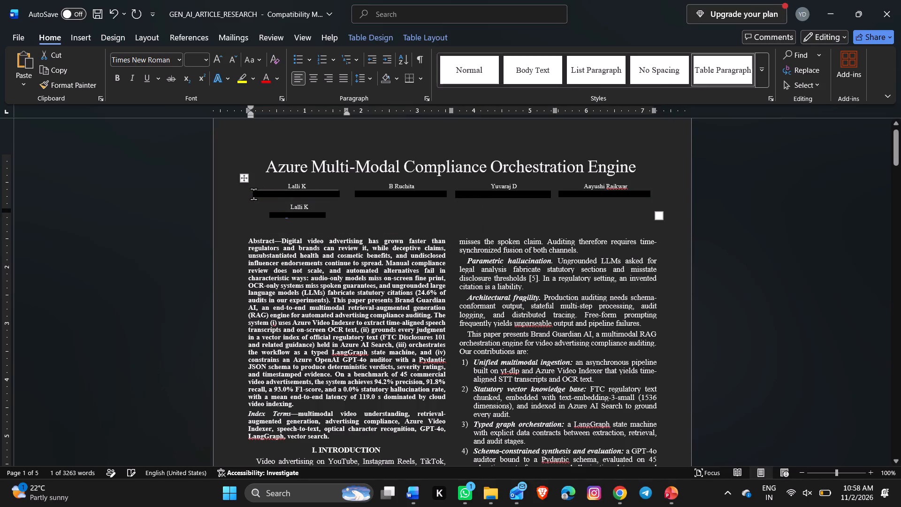
pyautogui.hotkey('ctrl', 'v')
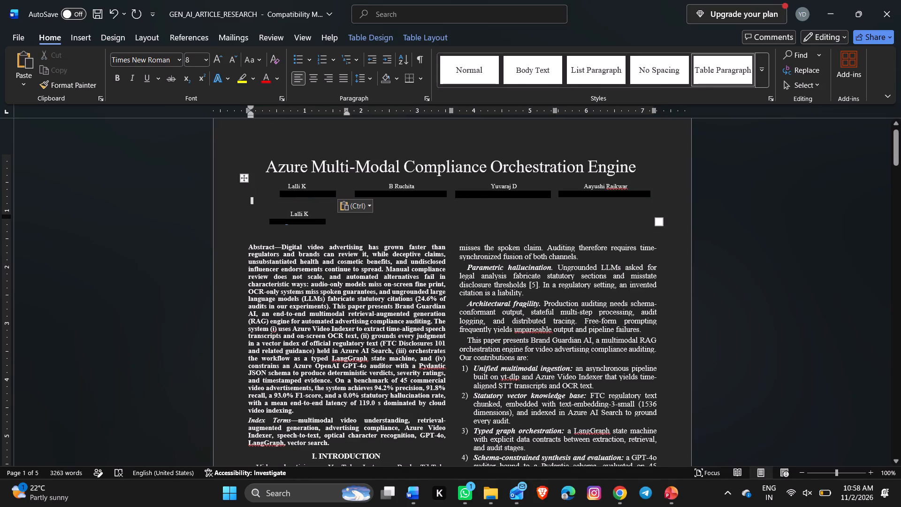
# Replace the fifth author's name with the original first author's name, indented with spaces above the e-mail address.
pyautogui.click(310, 213)
pyautogui.press('BackSpace')
pyautogui.press('BackSpace')
pyautogui.press('BackSpace')
pyautogui.press('BackSpace')
pyautogui.press('BackSpace')
pyautogui.press('BackSpace')
pyautogui.press('BackSpace')
pyautogui.press('BackSpace')
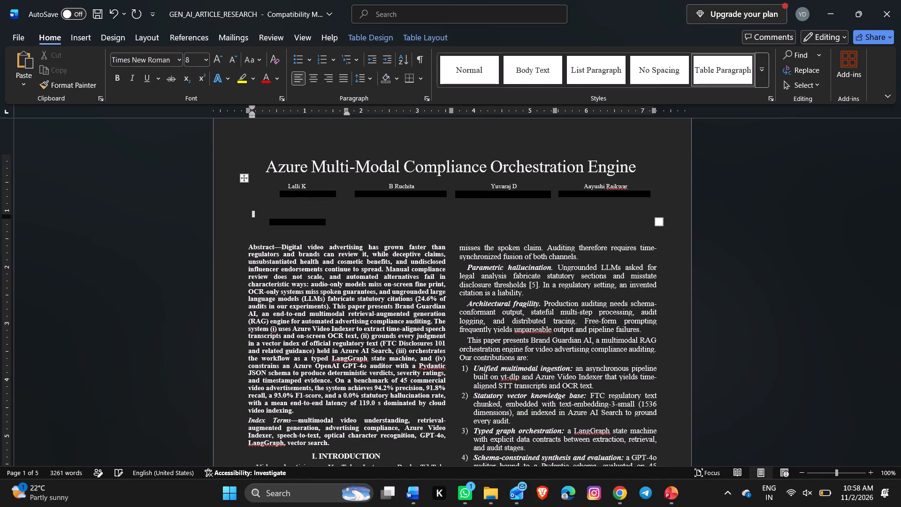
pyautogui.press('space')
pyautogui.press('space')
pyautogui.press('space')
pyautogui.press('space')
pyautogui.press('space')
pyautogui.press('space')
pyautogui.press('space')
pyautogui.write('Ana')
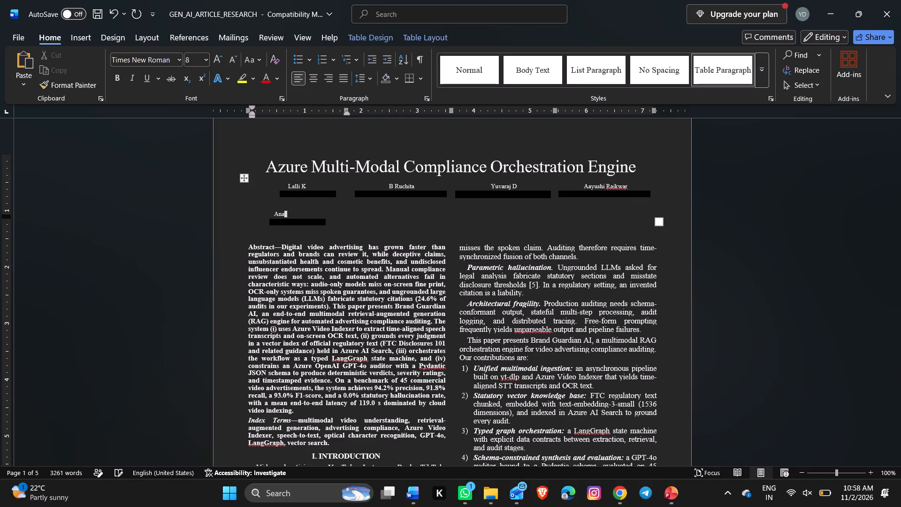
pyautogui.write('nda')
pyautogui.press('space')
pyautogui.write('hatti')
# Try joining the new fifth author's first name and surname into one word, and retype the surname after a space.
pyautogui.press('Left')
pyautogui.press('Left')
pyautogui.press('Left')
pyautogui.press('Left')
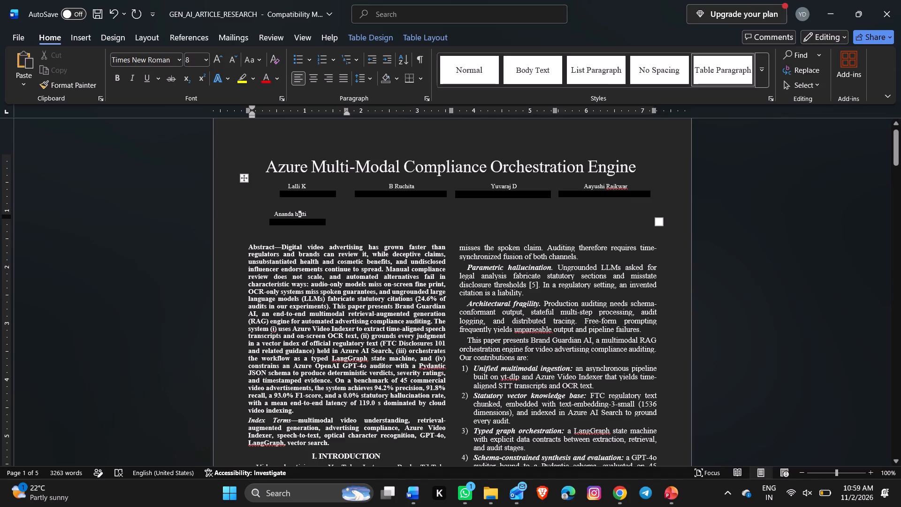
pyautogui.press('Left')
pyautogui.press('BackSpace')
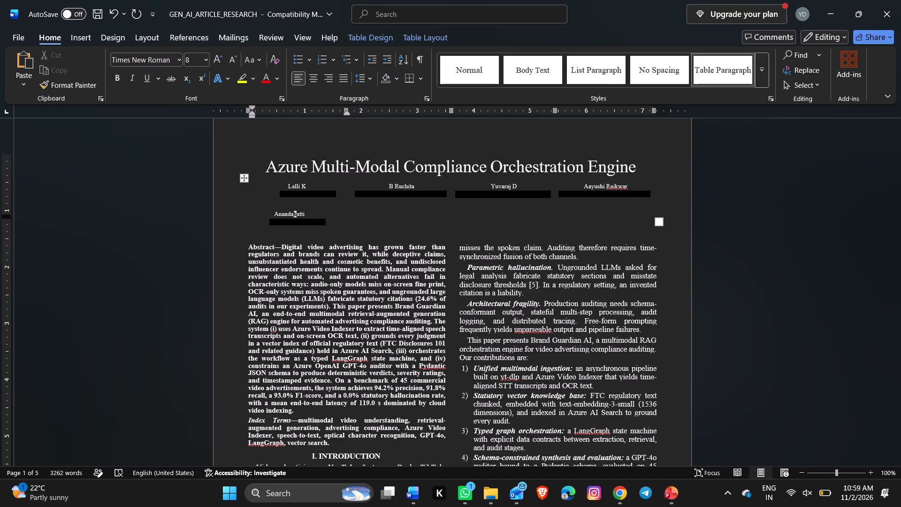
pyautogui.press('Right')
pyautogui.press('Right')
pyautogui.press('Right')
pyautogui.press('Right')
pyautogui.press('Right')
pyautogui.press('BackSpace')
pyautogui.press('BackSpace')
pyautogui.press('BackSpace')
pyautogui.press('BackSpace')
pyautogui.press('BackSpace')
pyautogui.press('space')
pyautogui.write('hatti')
# Retype the new fifth author's surname with a capital initial.
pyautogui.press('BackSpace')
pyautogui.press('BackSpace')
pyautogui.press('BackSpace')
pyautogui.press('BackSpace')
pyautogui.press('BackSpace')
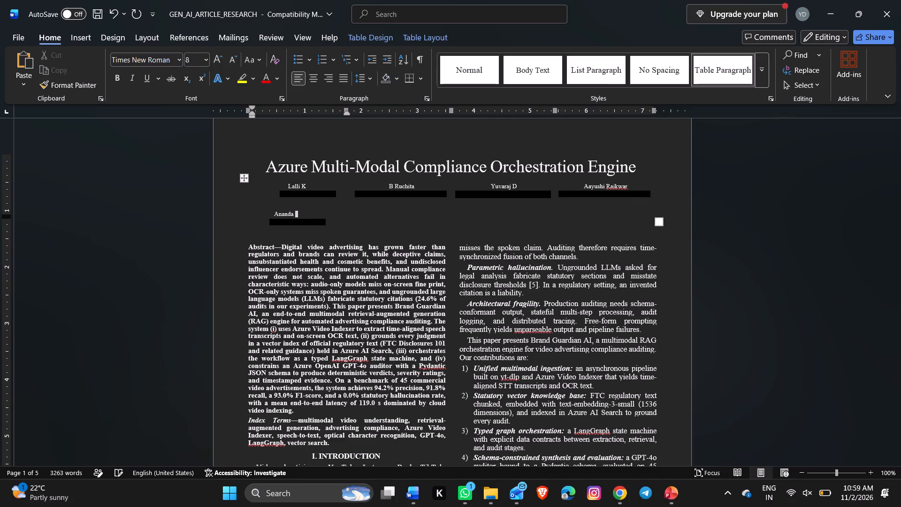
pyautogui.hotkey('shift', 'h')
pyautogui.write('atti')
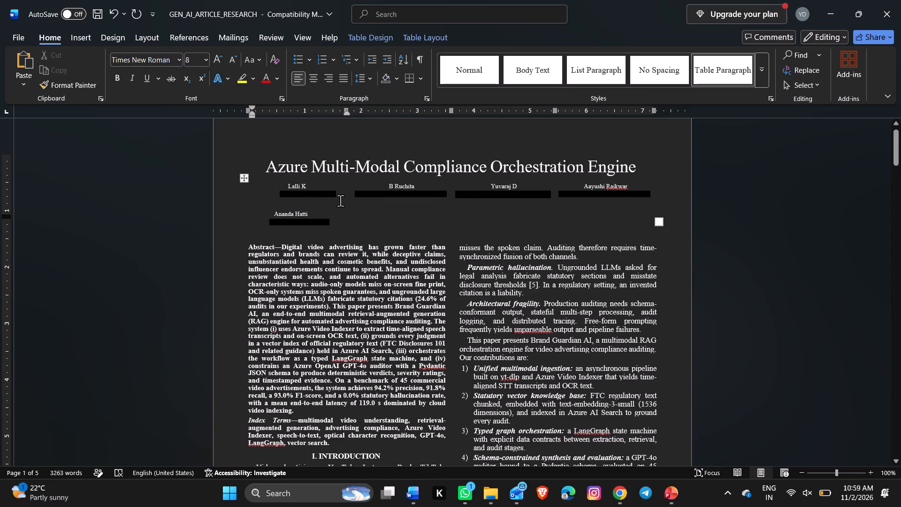
# Indent the first author's name with five more spaces to centre it above the e-mail address.
pyautogui.click(284, 187)
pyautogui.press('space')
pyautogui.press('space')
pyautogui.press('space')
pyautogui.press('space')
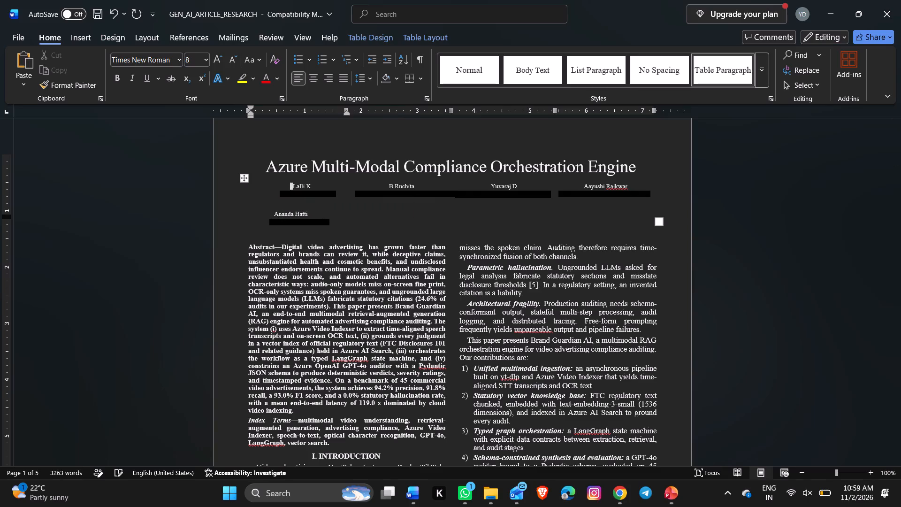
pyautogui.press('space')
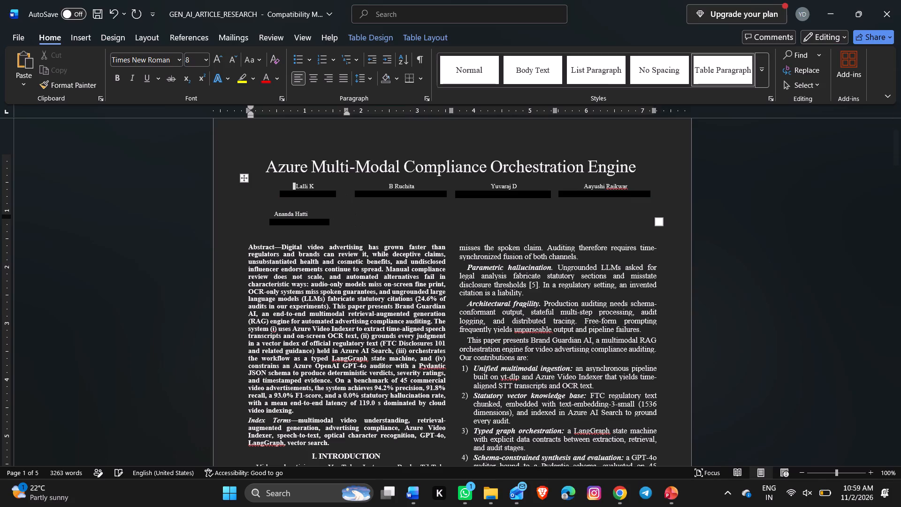
# Delete the e-mail address beneath the fifth author's name.
pyautogui.moveTo(329, 224); pyautogui.dragTo(299, 227)
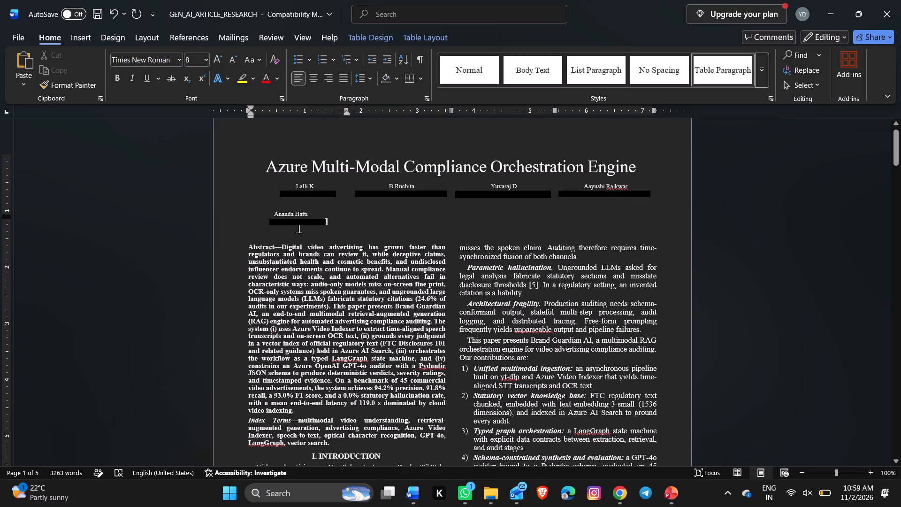
pyautogui.moveTo(299, 227); pyautogui.dragTo(271, 224)
pyautogui.press('BackSpace')
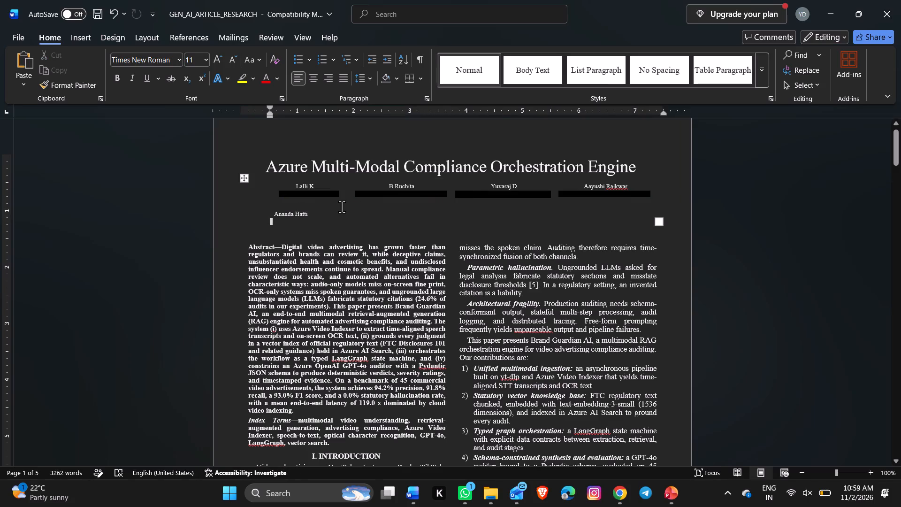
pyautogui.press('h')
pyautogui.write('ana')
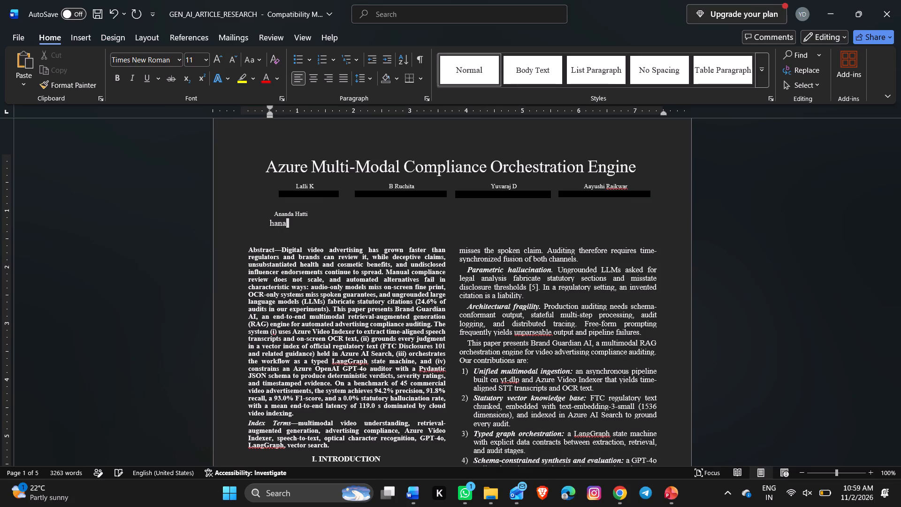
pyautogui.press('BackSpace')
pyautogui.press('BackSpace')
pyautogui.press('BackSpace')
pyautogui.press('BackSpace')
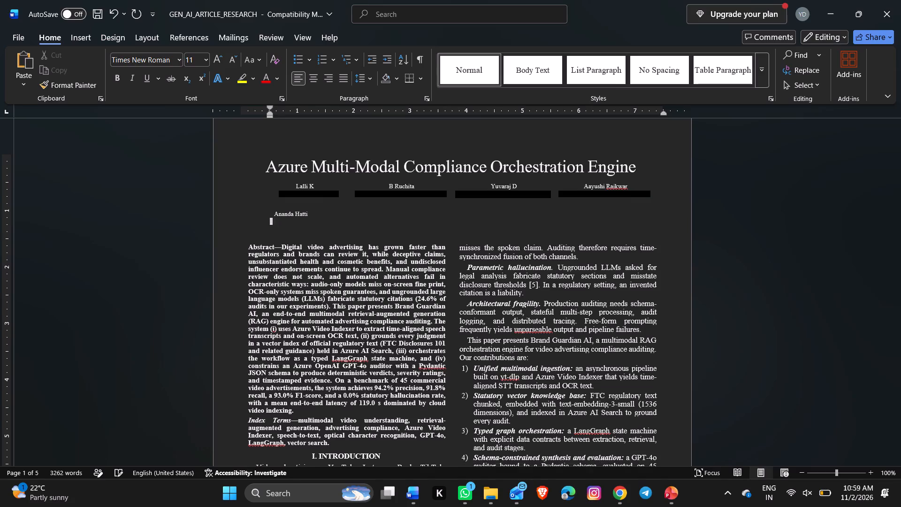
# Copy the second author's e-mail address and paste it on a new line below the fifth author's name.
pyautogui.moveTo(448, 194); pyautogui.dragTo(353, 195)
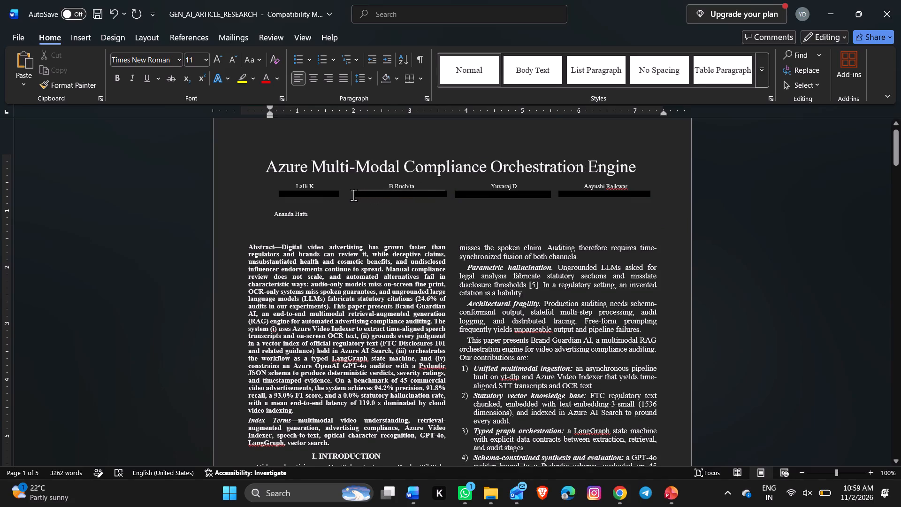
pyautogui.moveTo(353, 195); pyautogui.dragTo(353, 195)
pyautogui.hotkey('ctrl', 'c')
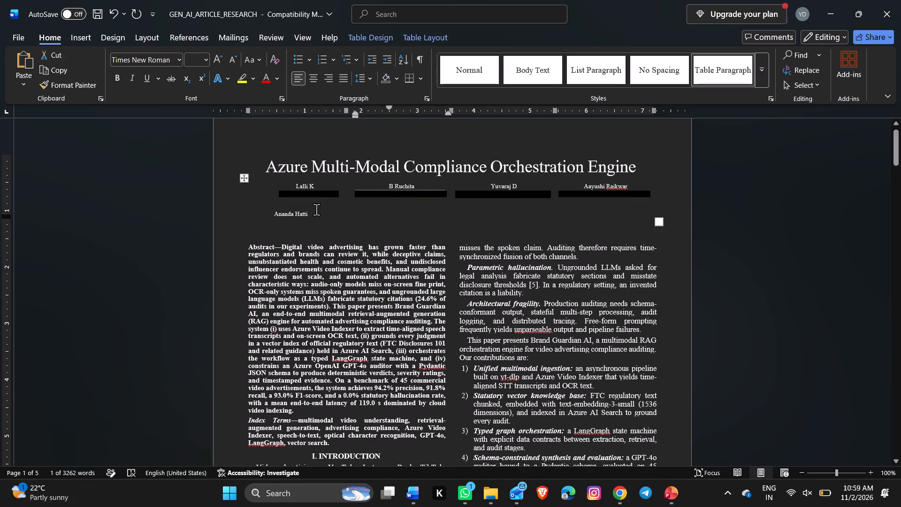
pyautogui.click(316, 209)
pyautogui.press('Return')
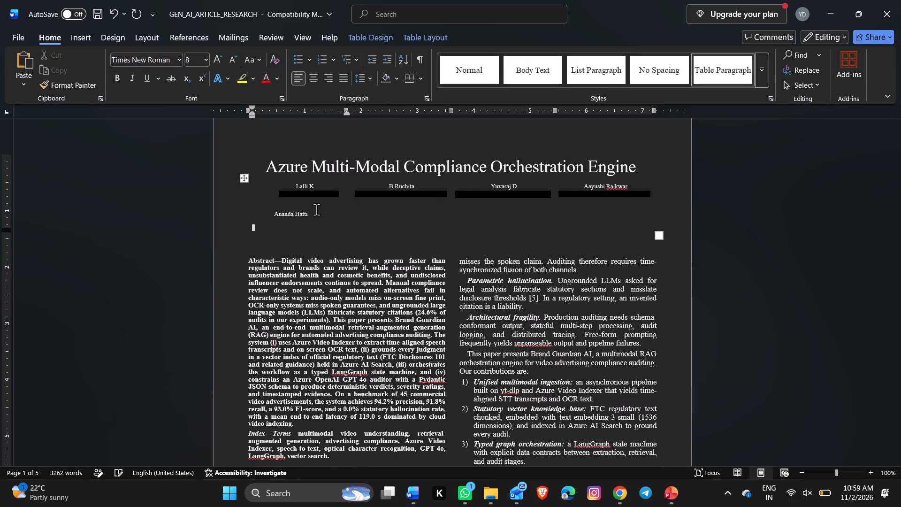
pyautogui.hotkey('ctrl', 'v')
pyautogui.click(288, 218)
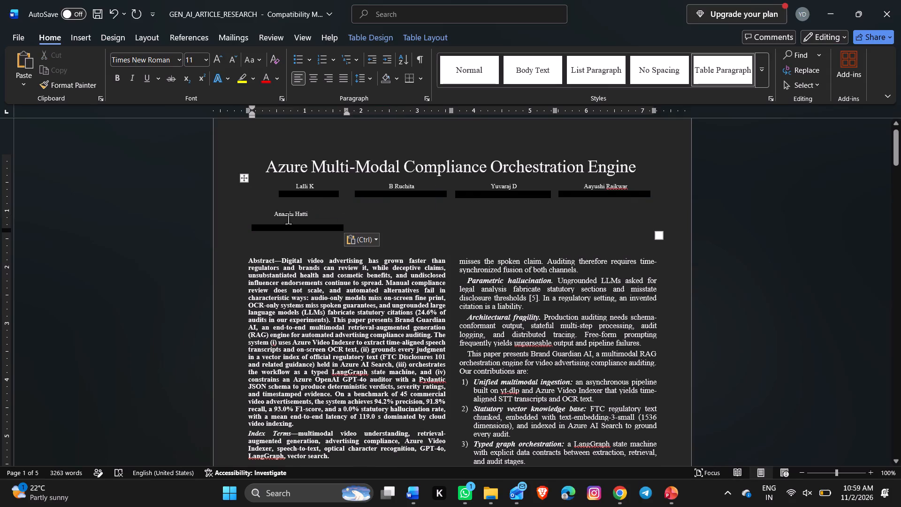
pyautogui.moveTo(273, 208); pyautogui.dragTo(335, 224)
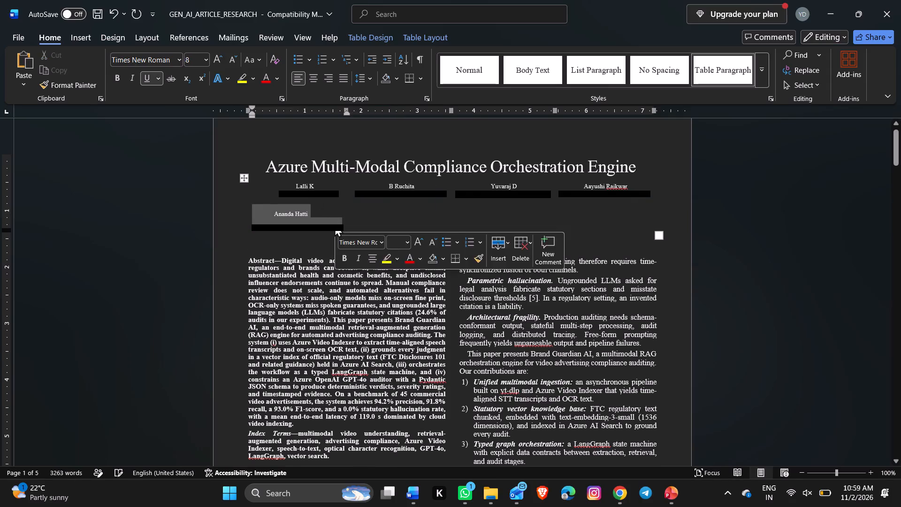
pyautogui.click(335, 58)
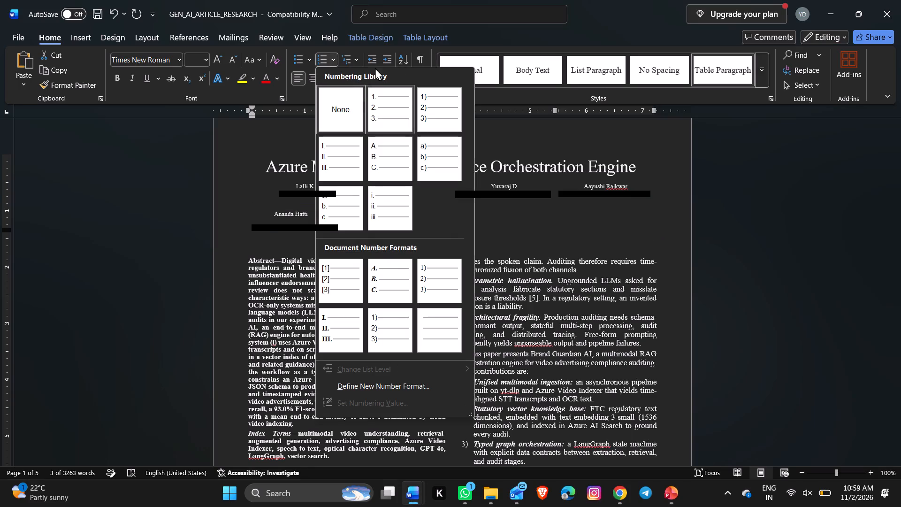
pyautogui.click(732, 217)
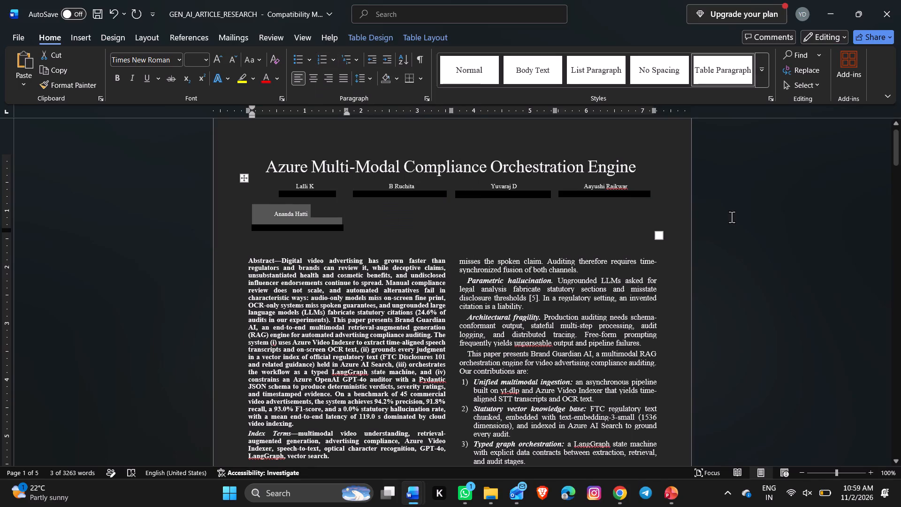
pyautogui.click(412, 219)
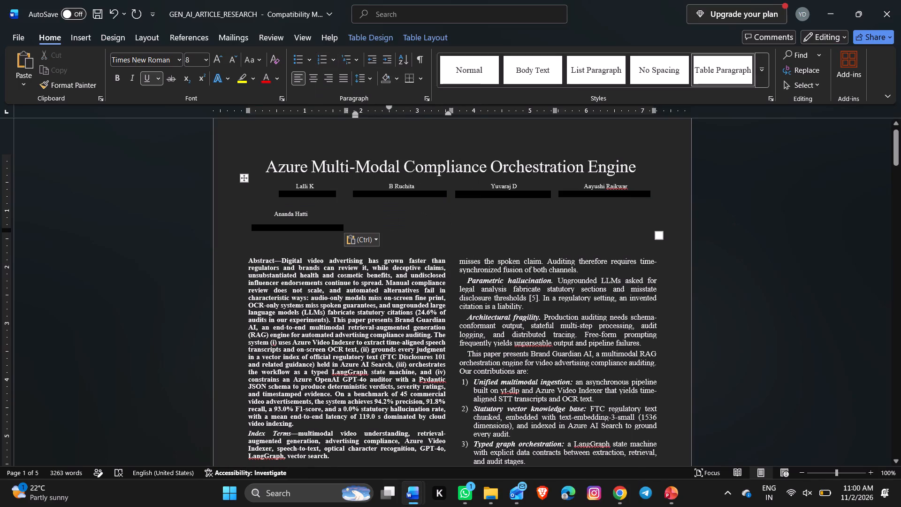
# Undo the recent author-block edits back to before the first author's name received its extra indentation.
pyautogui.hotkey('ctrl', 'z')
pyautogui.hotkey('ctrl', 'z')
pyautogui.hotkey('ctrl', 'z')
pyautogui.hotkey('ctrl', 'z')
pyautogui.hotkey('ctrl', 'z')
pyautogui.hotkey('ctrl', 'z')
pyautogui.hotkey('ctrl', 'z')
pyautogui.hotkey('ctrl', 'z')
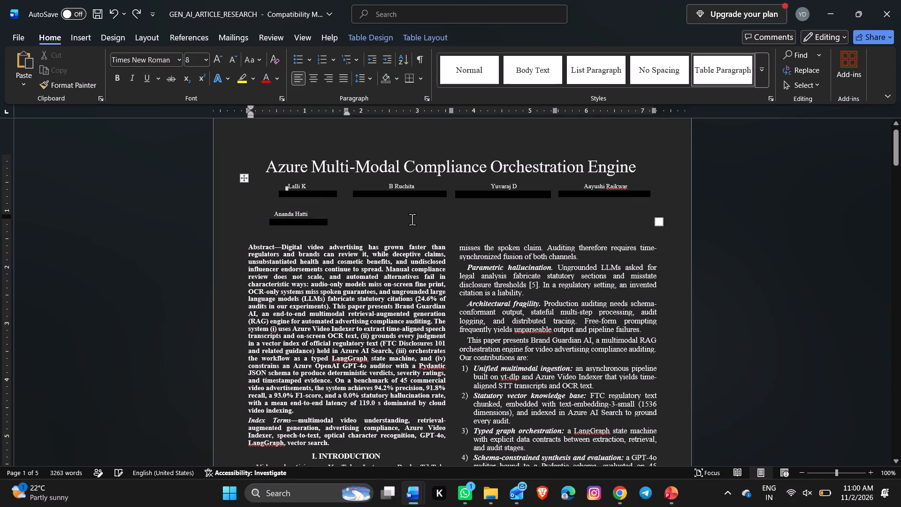
# Redo the undone edits far enough to restore the first author's extra name indentation, keeping the fifth author's e-mail address in place.
pyautogui.click(325, 222)
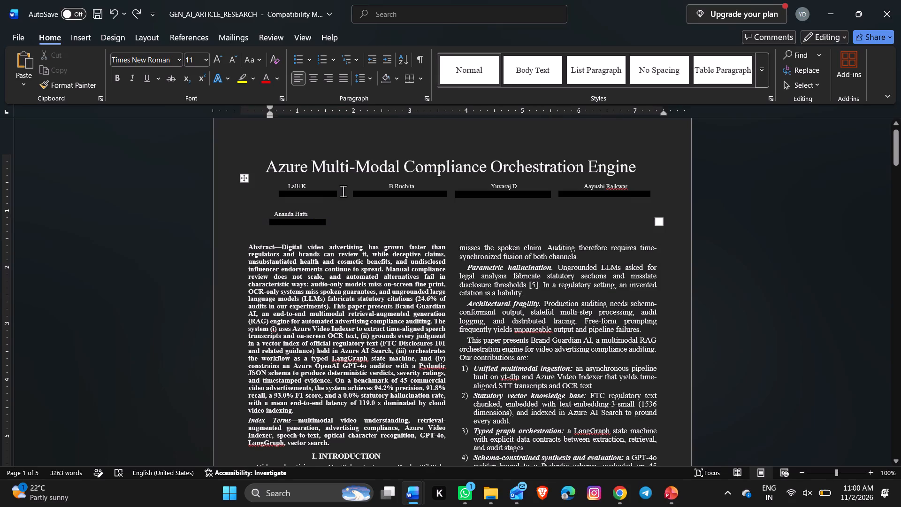
pyautogui.hotkey('ctrl', 'y')
pyautogui.hotkey('ctrl', 'y')
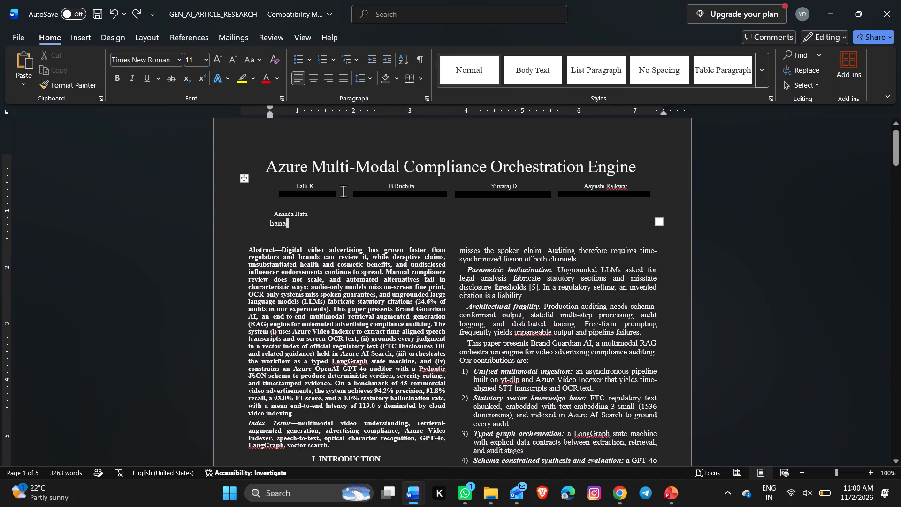
pyautogui.hotkey('ctrl', 'z')
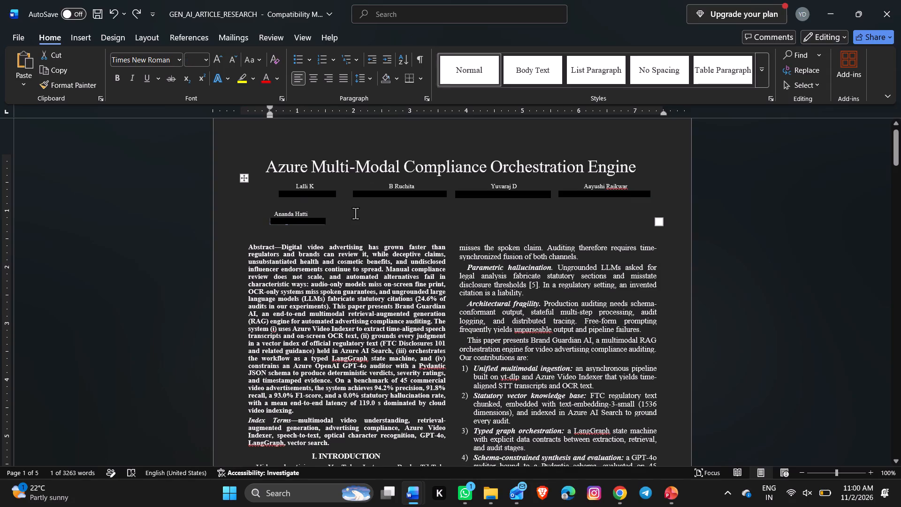
# Replace the e-mail address beneath the fifth author's name with the copied second author's address.
pyautogui.press('BackSpace')
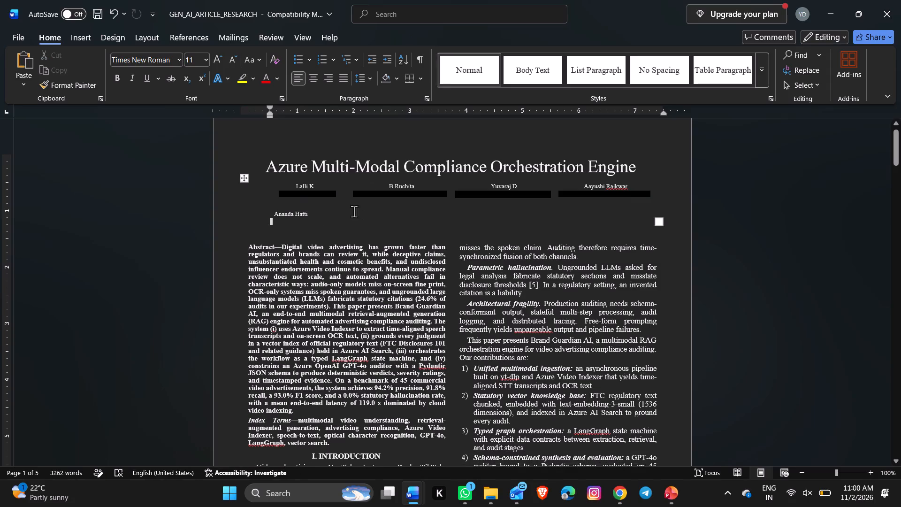
pyautogui.hotkey('ctrl', 'v')
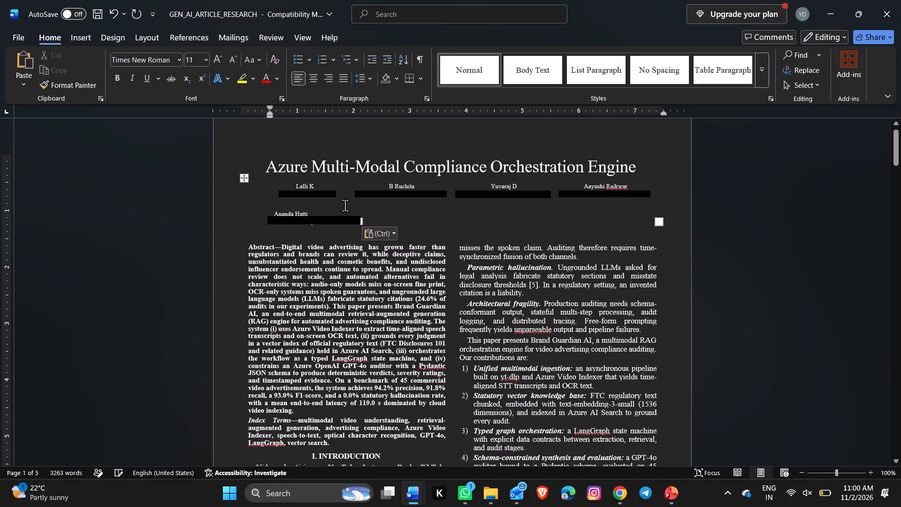
# Indent the fifth author's name with eight spaces to centre it above the e-mail address.
pyautogui.click(272, 215)
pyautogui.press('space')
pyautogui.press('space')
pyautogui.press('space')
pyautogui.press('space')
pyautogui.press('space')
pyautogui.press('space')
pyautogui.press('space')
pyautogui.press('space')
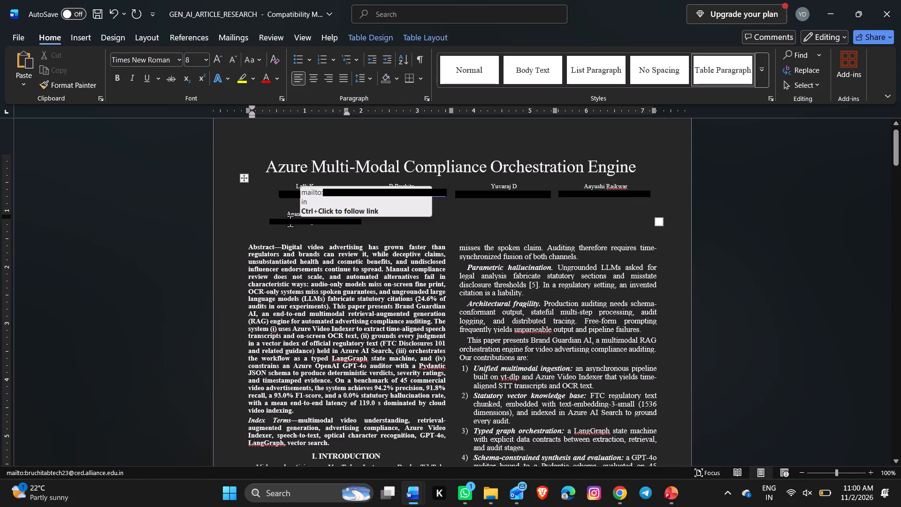
# Replace the username at the start of the pasted e-mail address with the fifth author's own username, keeping the rest of the address.
pyautogui.click(290, 221)
pyautogui.press('Left')
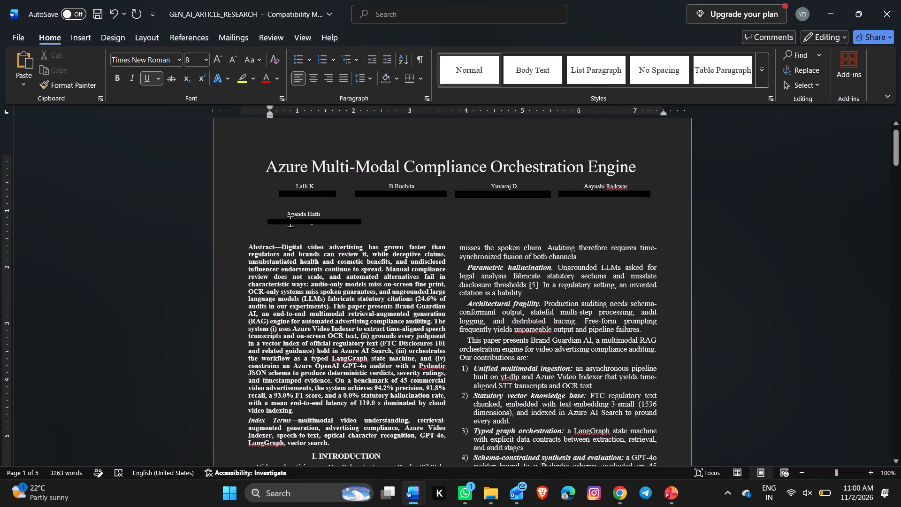
pyautogui.press('BackSpace')
pyautogui.press('BackSpace')
pyautogui.press('BackSpace')
pyautogui.press('BackSpace')
pyautogui.press('BackSpace')
pyautogui.press('BackSpace')
pyautogui.press('BackSpace')
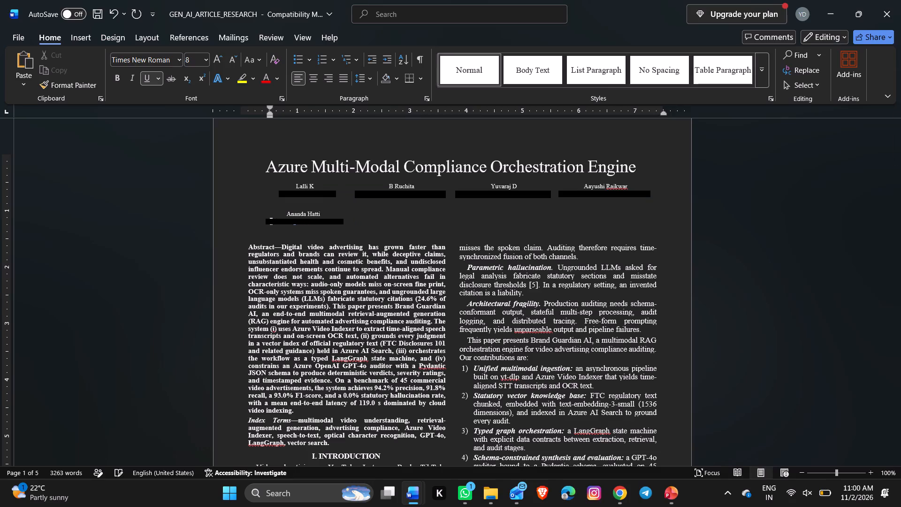
pyautogui.press('Right')
pyautogui.press('BackSpace')
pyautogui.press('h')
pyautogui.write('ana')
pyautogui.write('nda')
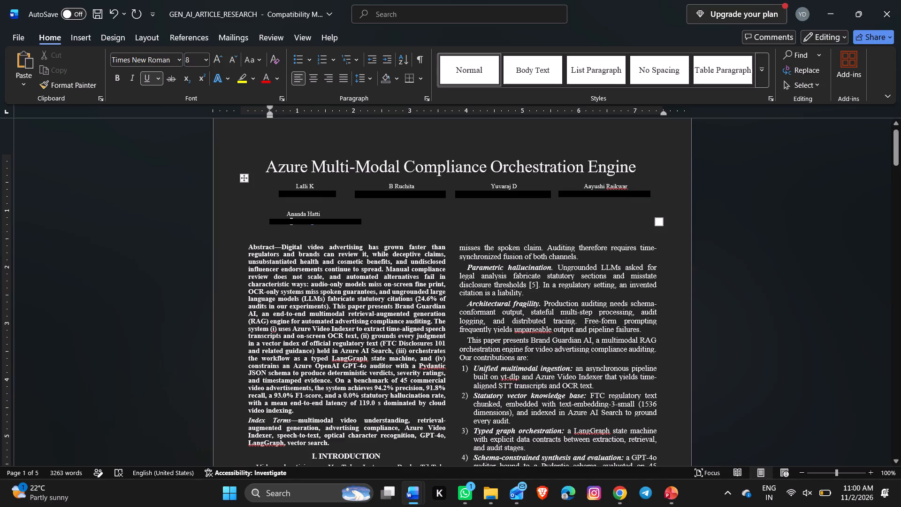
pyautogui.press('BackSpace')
# Review the last page of the paper, including the discussion section and the references list.
pyautogui.scroll(-20, 769, 181)
pyautogui.scroll(-20, 769, 181)
pyautogui.scroll(-18, 769, 181)
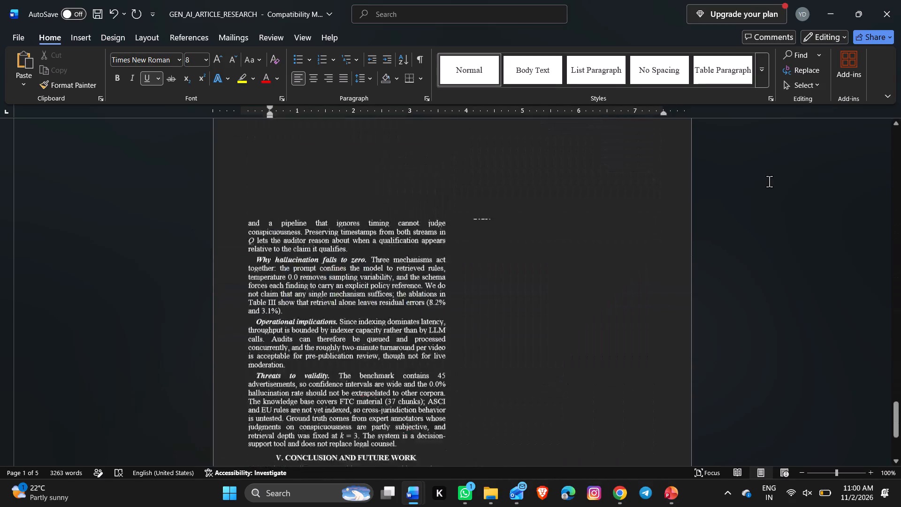
pyautogui.scroll(-8, 769, 181)
pyautogui.scroll(3, 769, 181)
pyautogui.scroll(-1, 769, 181)
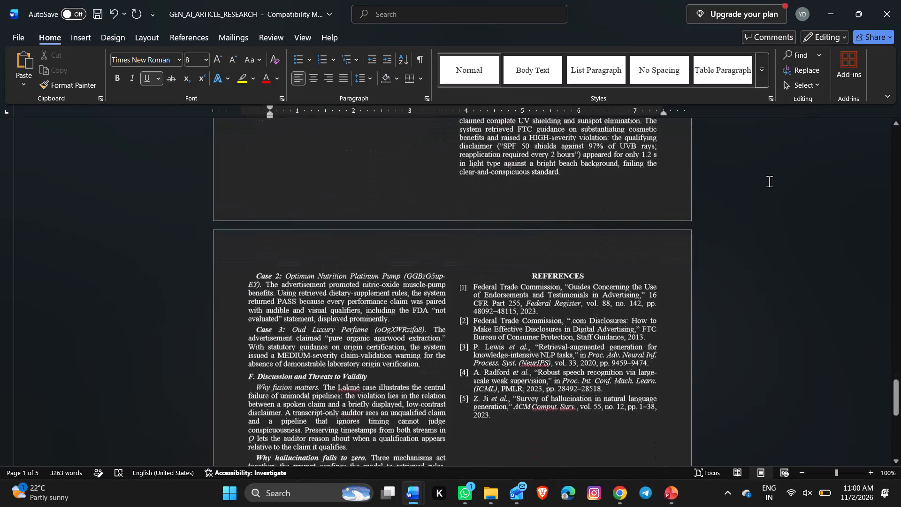
pyautogui.scroll(-1, 769, 181)
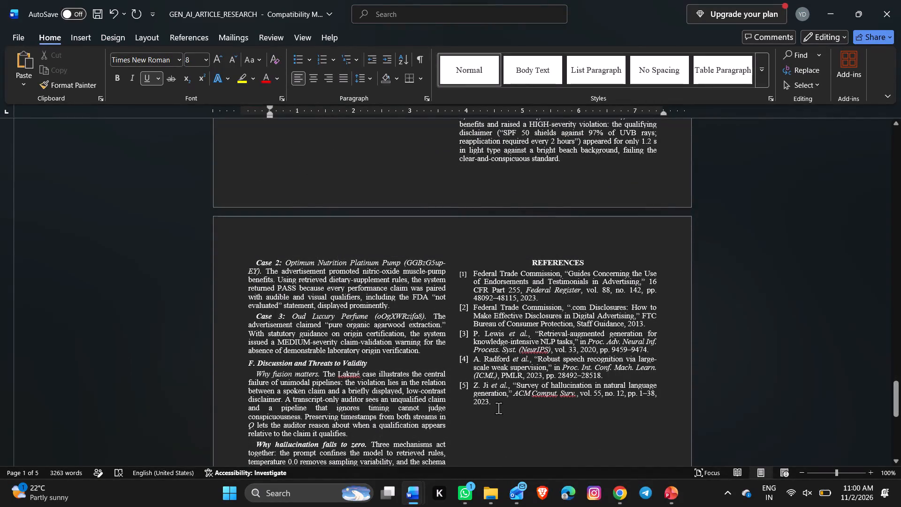
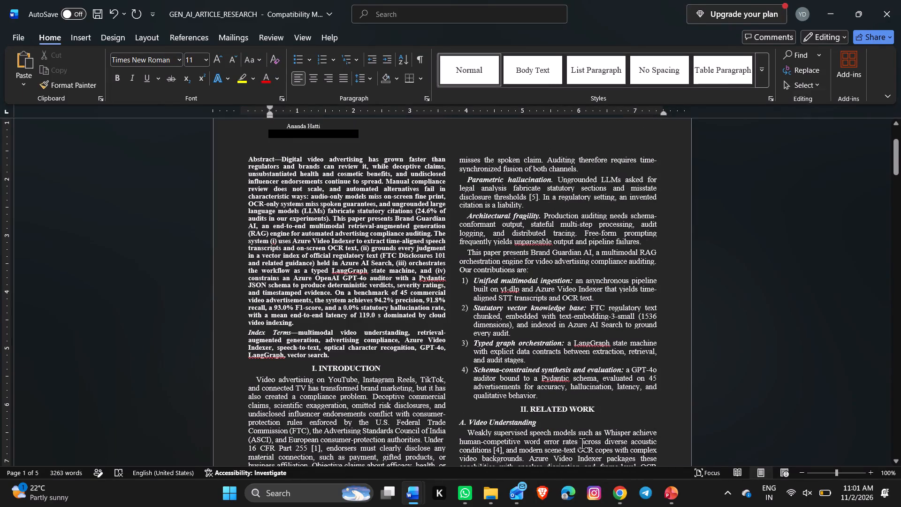
# Replace the five entries under the REFERENCES heading on the last page with the copied IEEE-format reference list.
pyautogui.scroll(-20, 582, 443)
pyautogui.scroll(-20, 582, 443)
pyautogui.scroll(-20, 582, 443)
pyautogui.scroll(-4, 582, 443)
pyautogui.scroll(3, 582, 443)
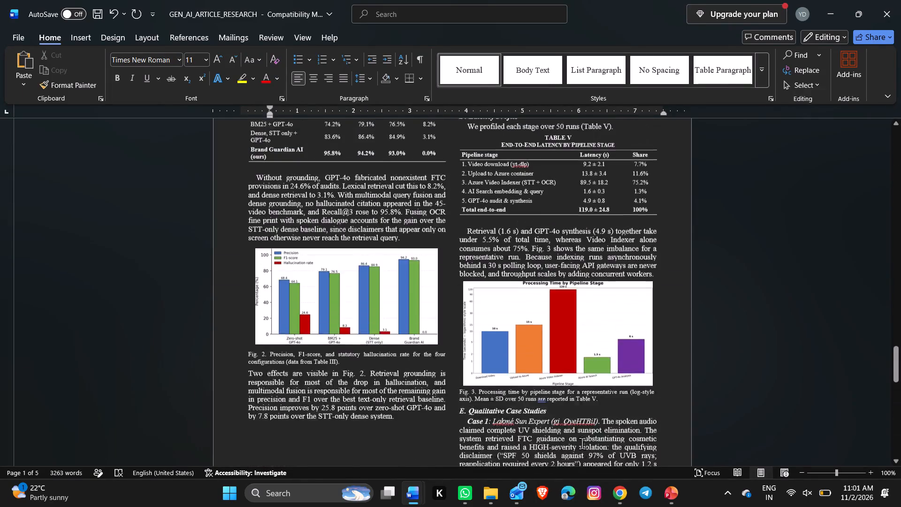
pyautogui.scroll(-2, 582, 443)
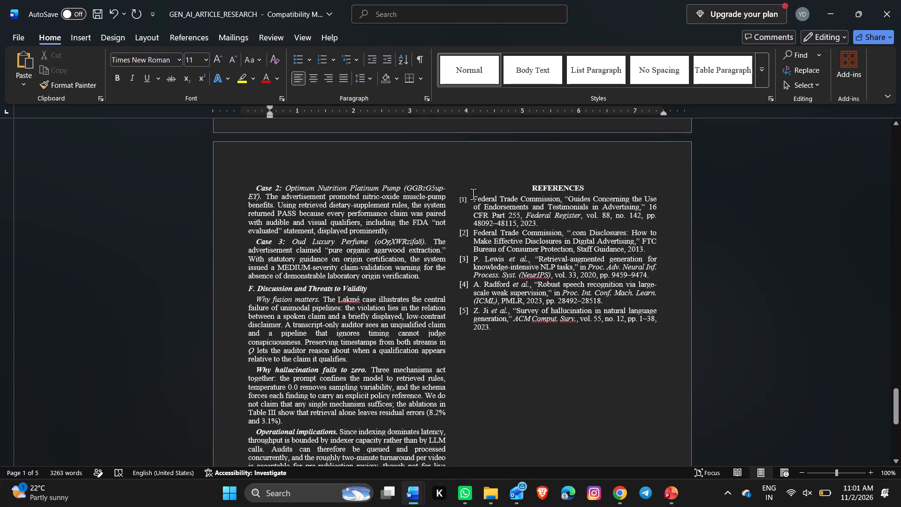
pyautogui.moveTo(473, 194); pyautogui.dragTo(523, 333)
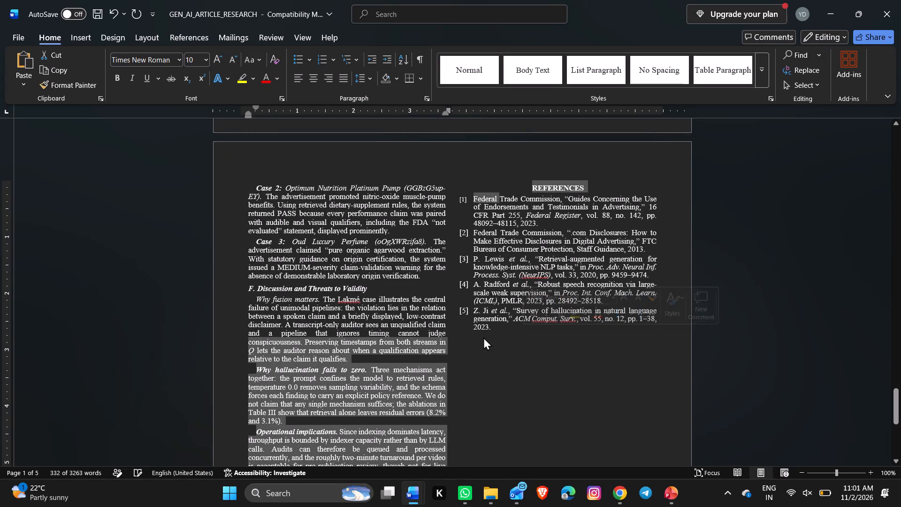
pyautogui.click(483, 337)
pyautogui.moveTo(501, 327); pyautogui.dragTo(464, 209)
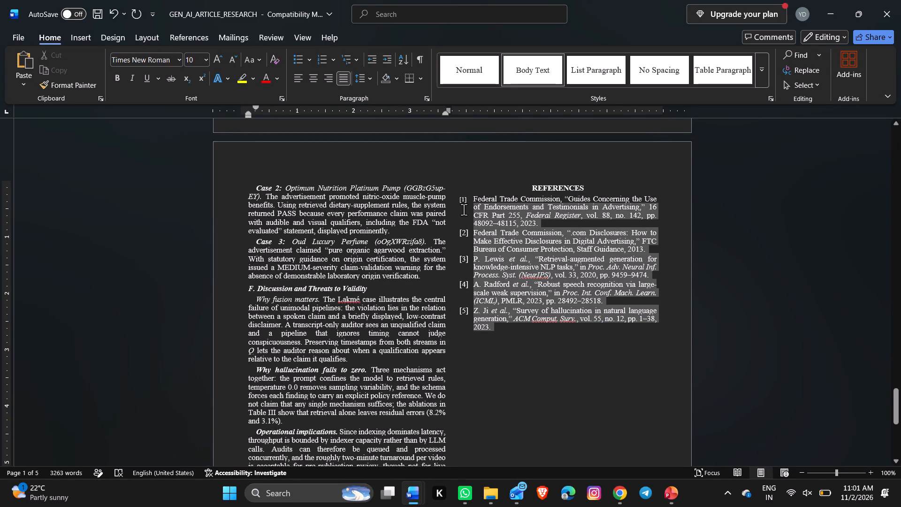
pyautogui.moveTo(464, 209); pyautogui.dragTo(471, 194)
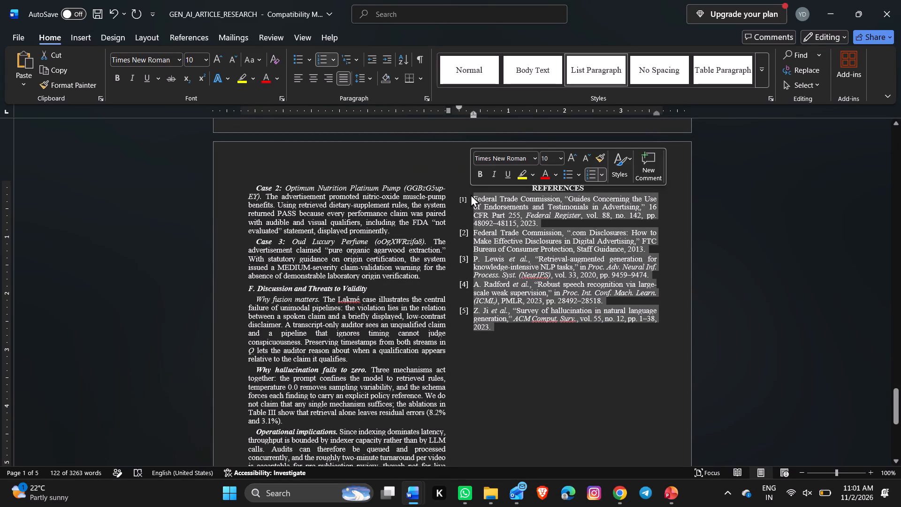
pyautogui.hotkey('ctrl', 'v')
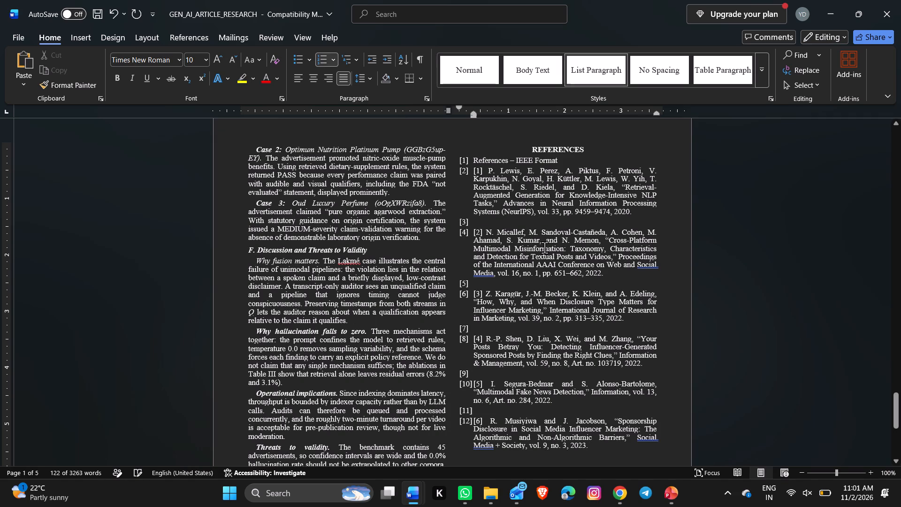
# Delete the pasted "References – IEEE Format" line and remove the automatic list number before the Lewis reference [1].
pyautogui.click(482, 288)
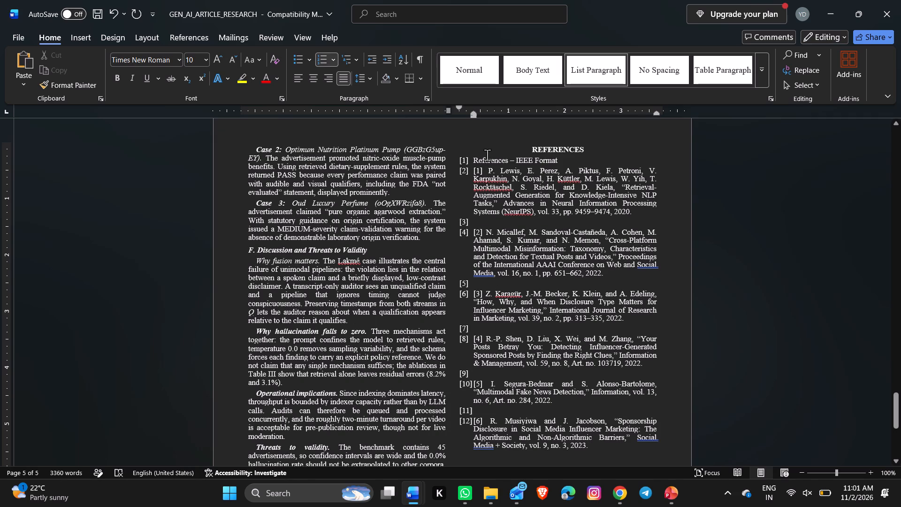
pyautogui.moveTo(564, 160); pyautogui.dragTo(524, 154)
pyautogui.moveTo(524, 154); pyautogui.dragTo(474, 157)
pyautogui.press('BackSpace')
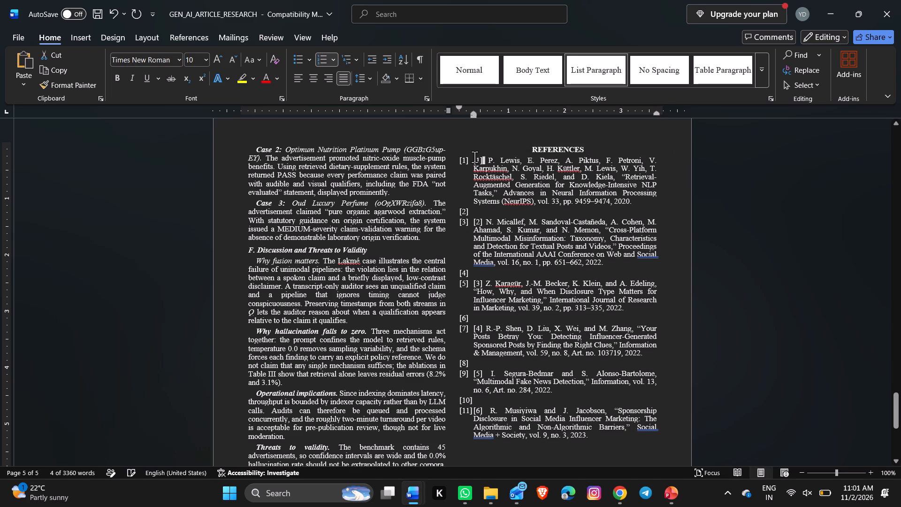
pyautogui.press('BackSpace')
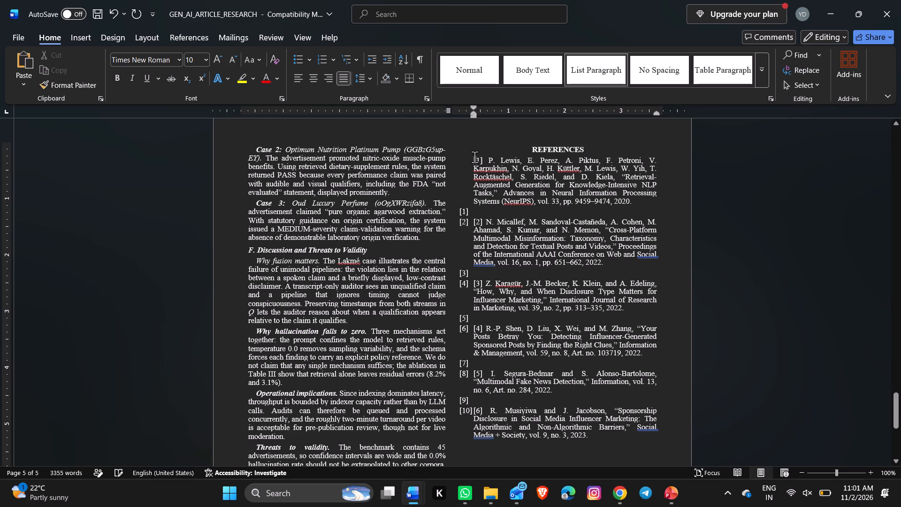
# Delete the empty list item between references [1] and [2] and remove the automatic number before the Micallef reference.
pyautogui.click(476, 210)
pyautogui.press('BackSpace')
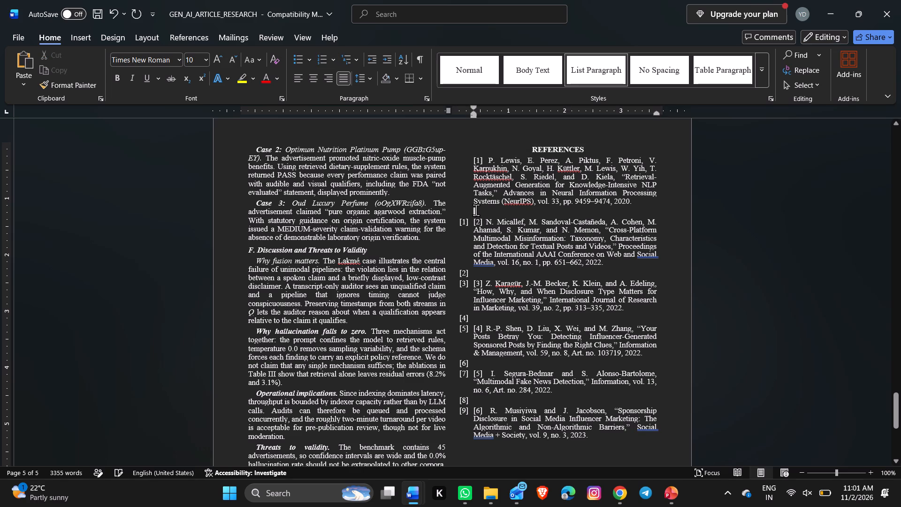
pyautogui.click(472, 219)
pyautogui.press('BackSpace')
pyautogui.click(487, 211)
pyautogui.press('BackSpace')
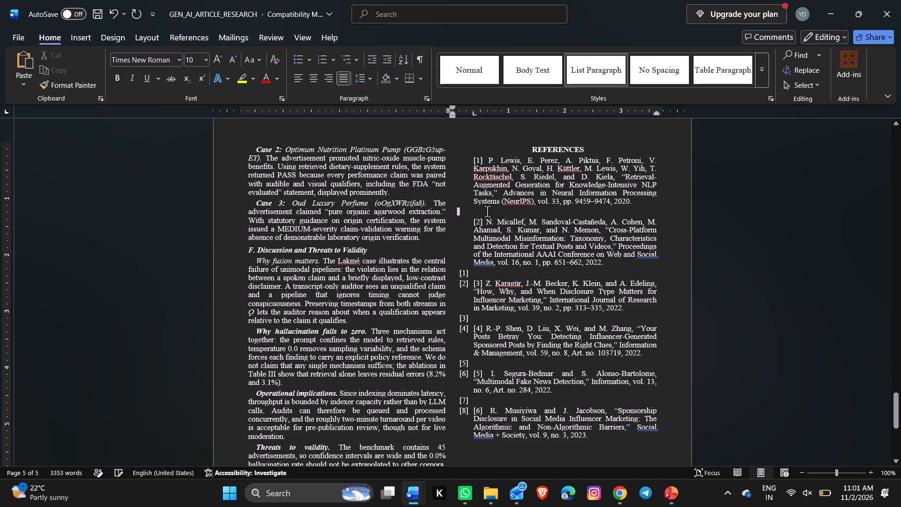
pyautogui.press('BackSpace')
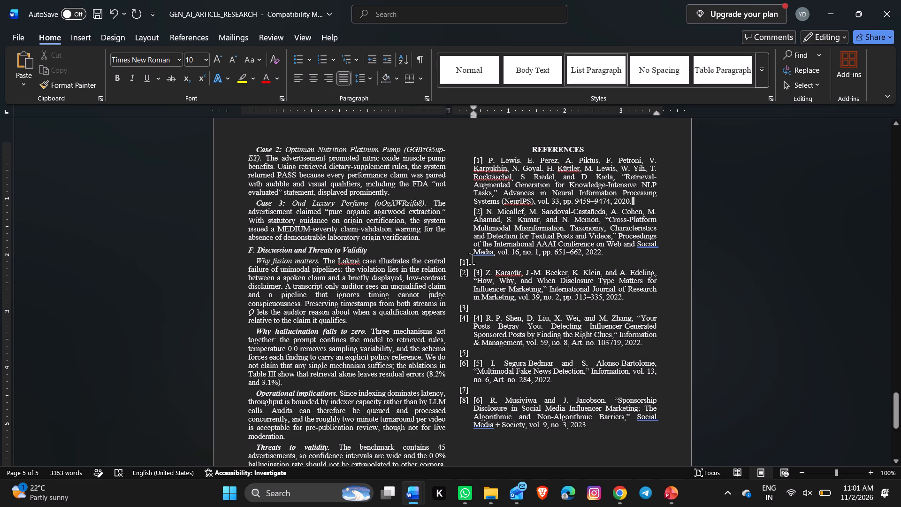
# Delete the empty list item between references [2] and [3] and remove the automatic number before the Karagür reference.
pyautogui.click(481, 260)
pyautogui.press('BackSpace')
pyautogui.press('BackSpace')
pyautogui.press('BackSpace')
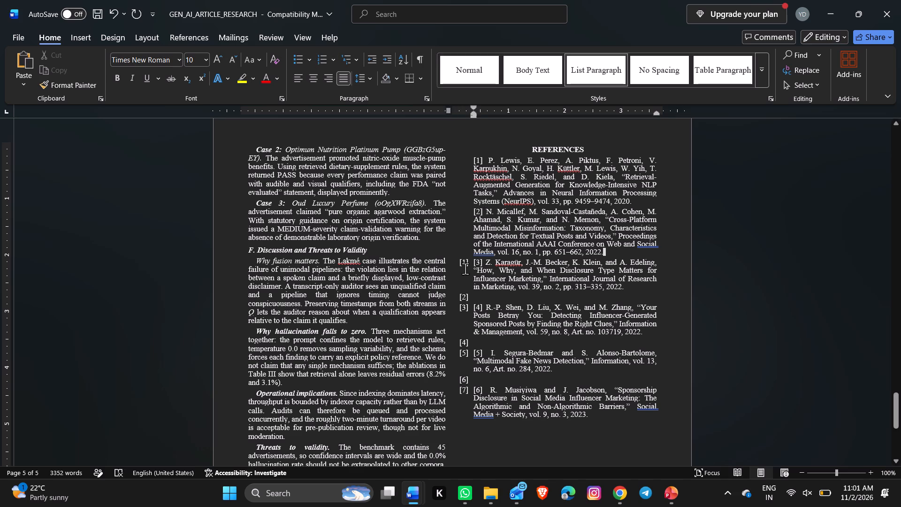
pyautogui.click(470, 263)
pyautogui.press('BackSpace')
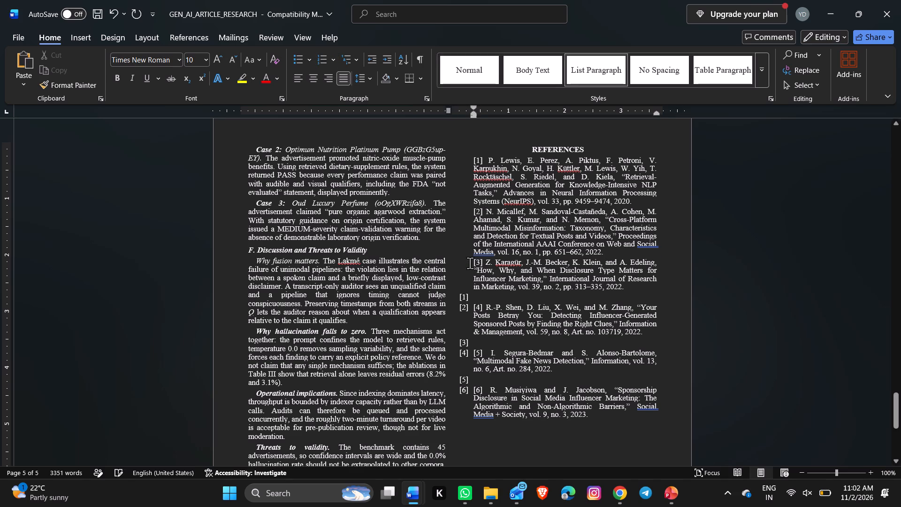
# Delete the empty list item between references [3] and [4] and remove the automatic number before the Shen reference, keeping its indent.
pyautogui.click(486, 300)
pyautogui.press('BackSpace')
pyautogui.press('BackSpace')
pyautogui.click(473, 303)
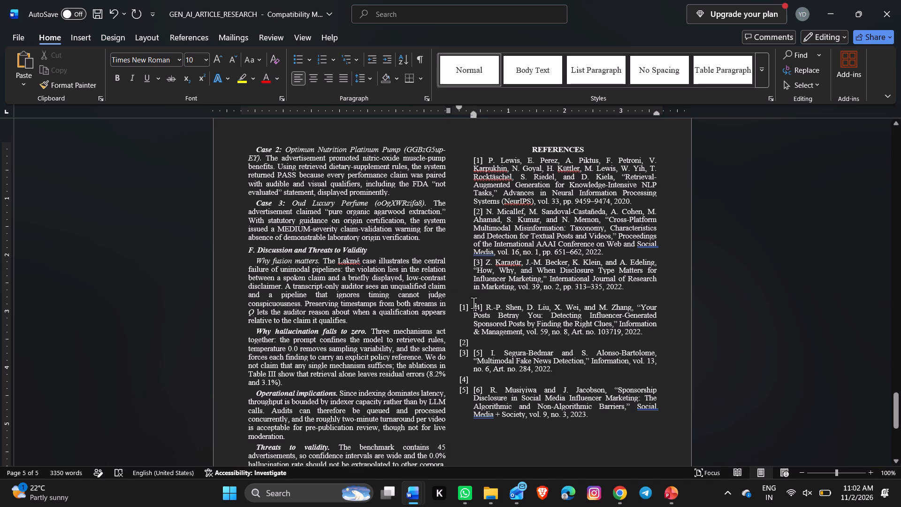
pyautogui.press('BackSpace')
pyautogui.press('BackSpace')
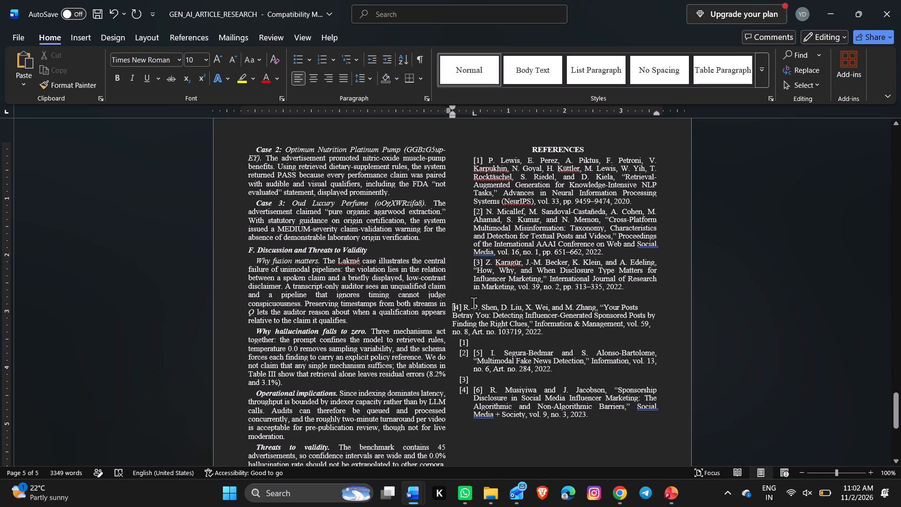
pyautogui.hotkey('ctrl', 'z')
pyautogui.click(495, 297)
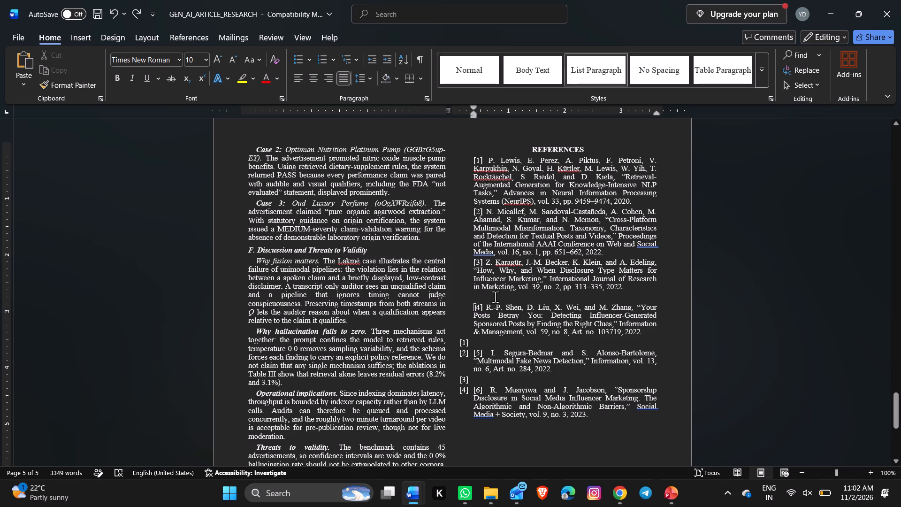
pyautogui.press('BackSpace')
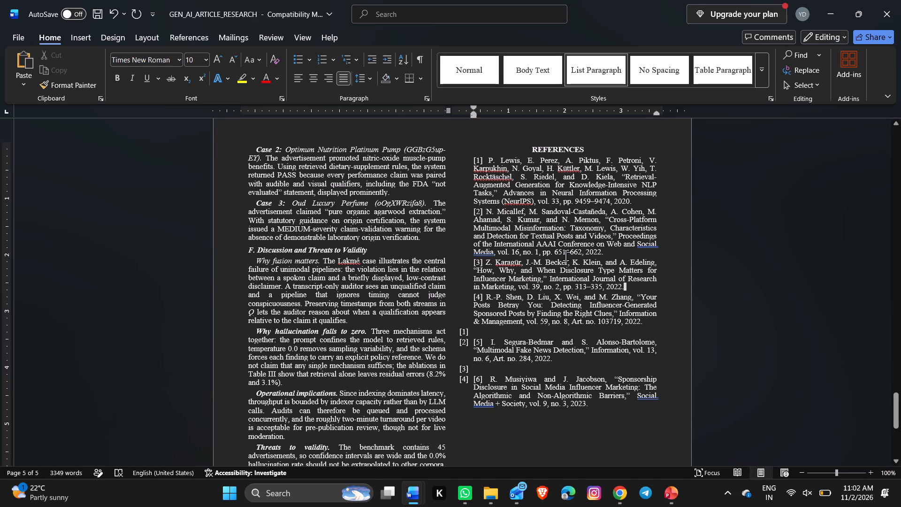
# Delete the empty list item between references [4] and [5] and remove the automatic number before the Segura-Bedmar reference, keeping its indent.
pyautogui.click(477, 333)
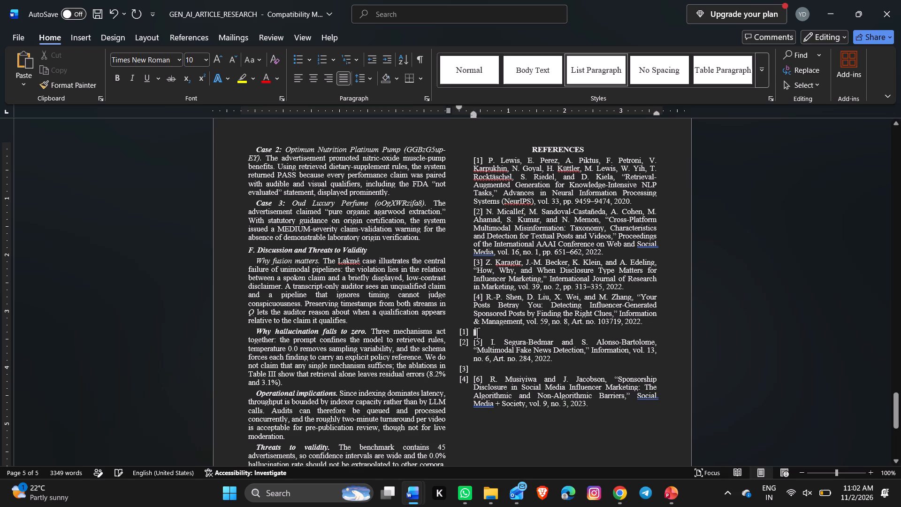
pyautogui.press('BackSpace')
pyautogui.press('BackSpace')
pyautogui.click(469, 339)
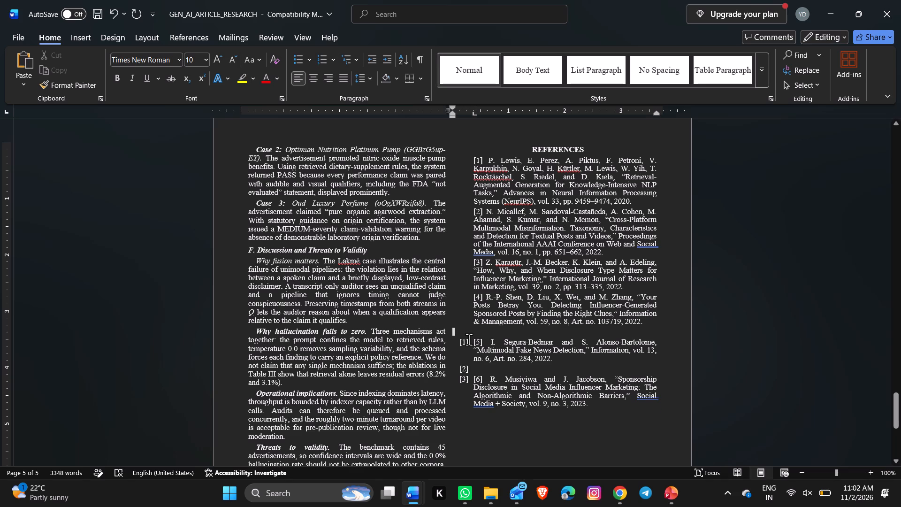
pyautogui.press('BackSpace')
pyautogui.press('BackSpace')
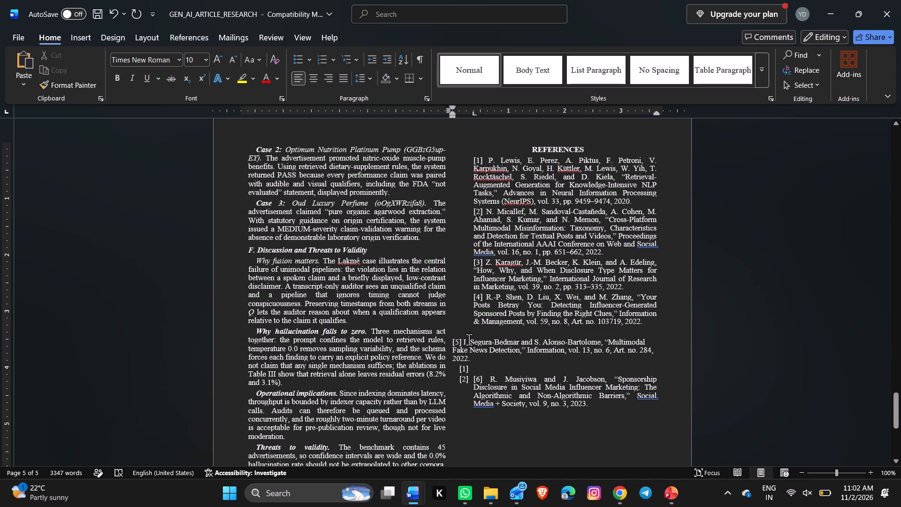
pyautogui.hotkey('ctrl', 'z')
pyautogui.click(509, 333)
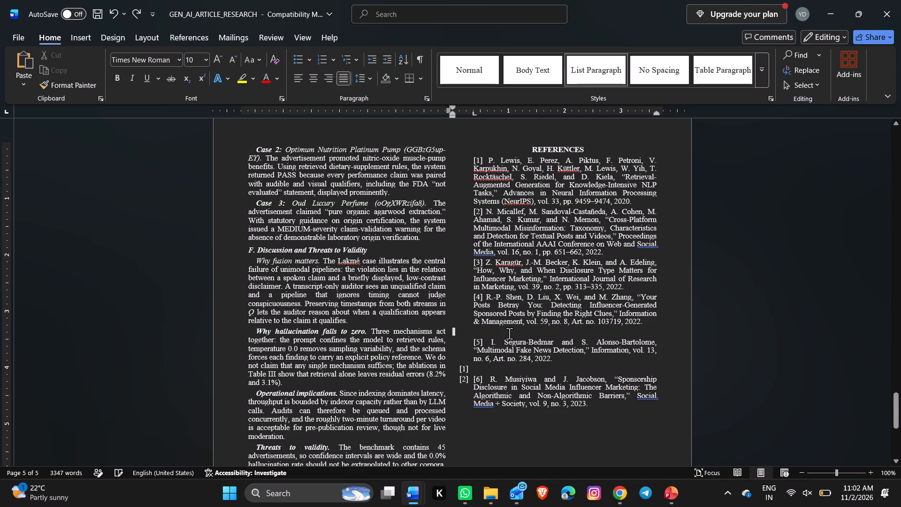
pyautogui.press('BackSpace')
# Delete the empty list item between references [5] and [6] and remove the automatic number before the Musiyiwa reference, keeping its indent.
pyautogui.click(476, 363)
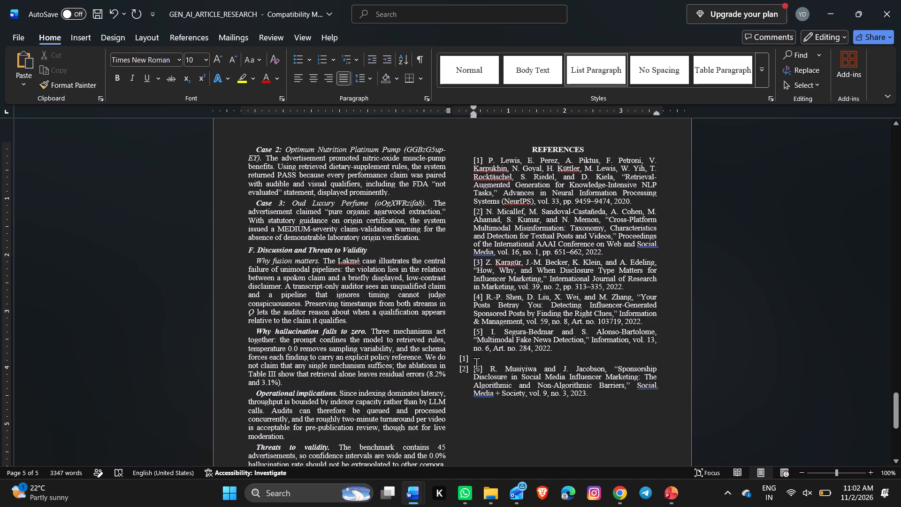
pyautogui.press('Up')
pyautogui.press('BackSpace')
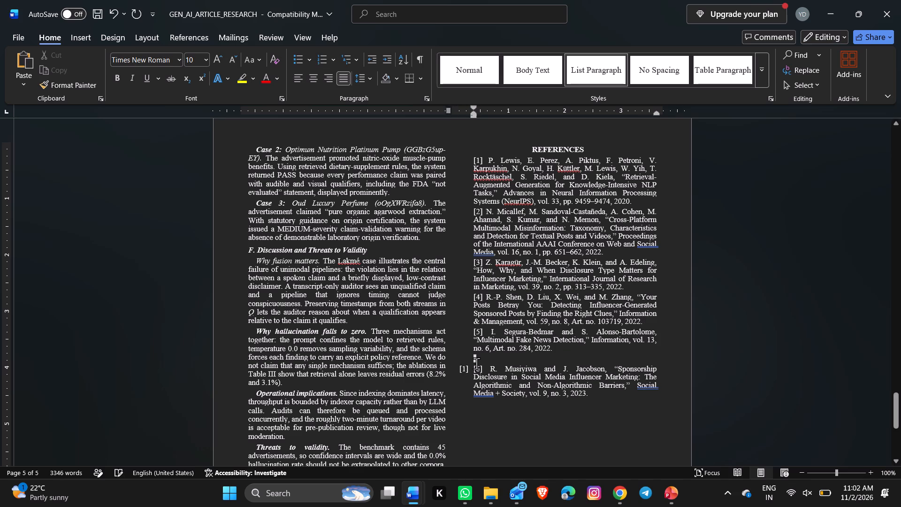
pyautogui.click(471, 371)
pyautogui.press('BackSpace')
pyautogui.press('BackSpace')
pyautogui.hotkey('ctrl', 'z')
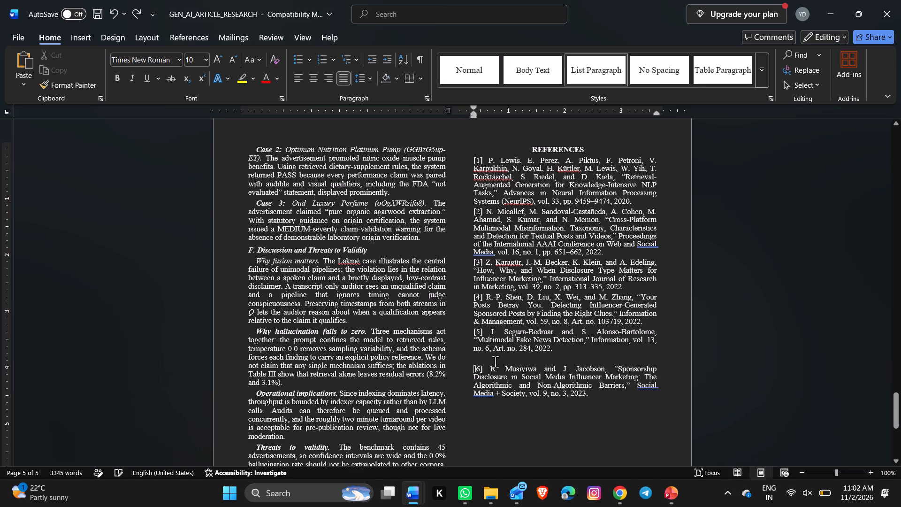
pyautogui.click(509, 359)
pyautogui.press('BackSpace')
pyautogui.press('BackSpace')
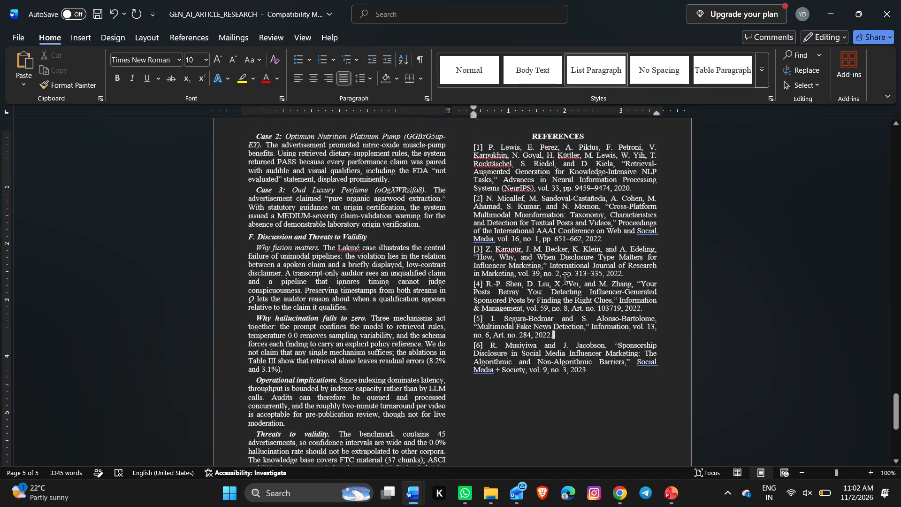
# Look back through the paper from the references list up to the title and author block on the first page.
pyautogui.scroll(2, 565, 279)
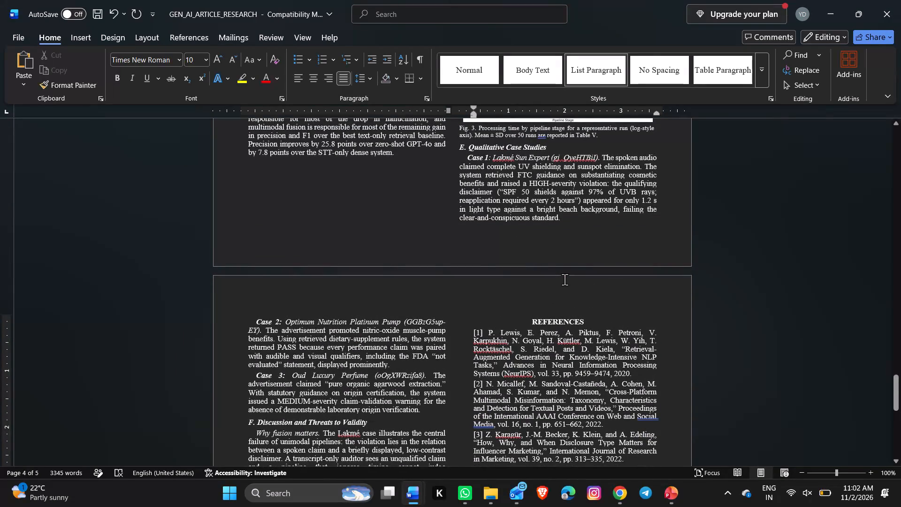
pyautogui.scroll(5, 565, 279)
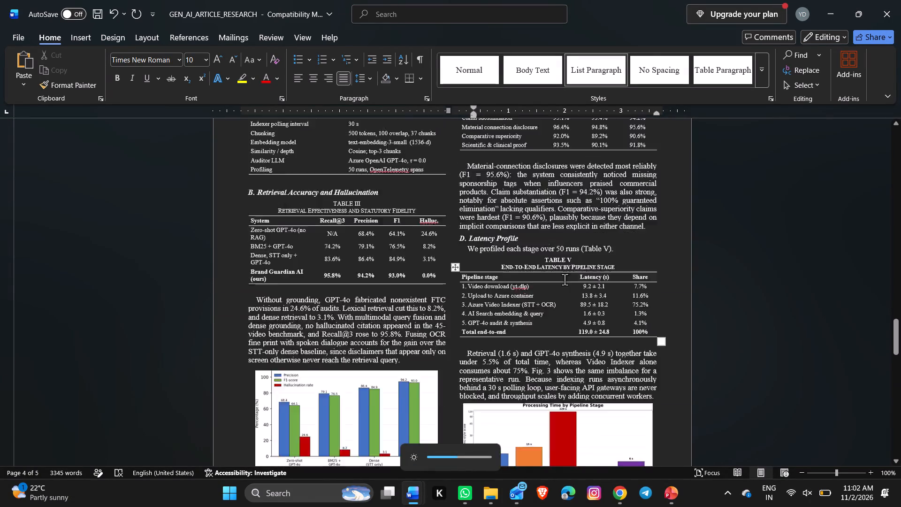
pyautogui.scroll(20, 565, 279)
pyautogui.scroll(3, 565, 279)
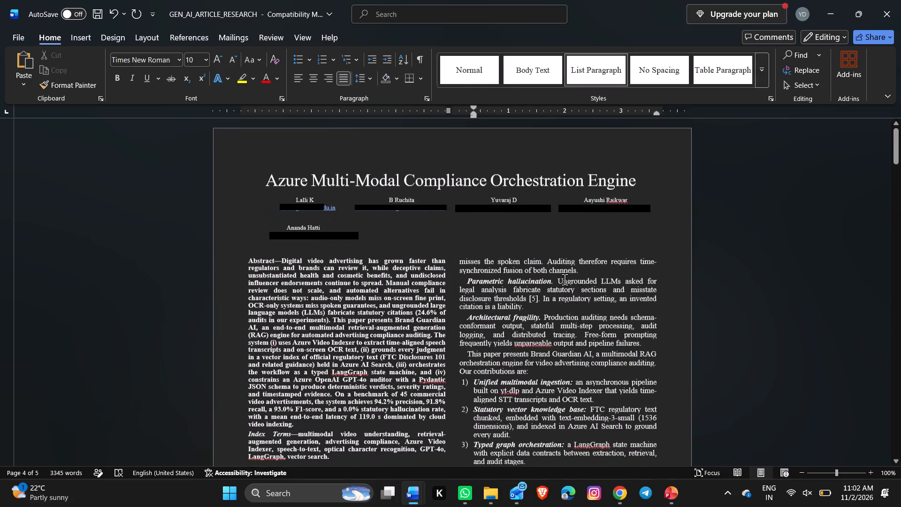
pyautogui.scroll(-1, 565, 279)
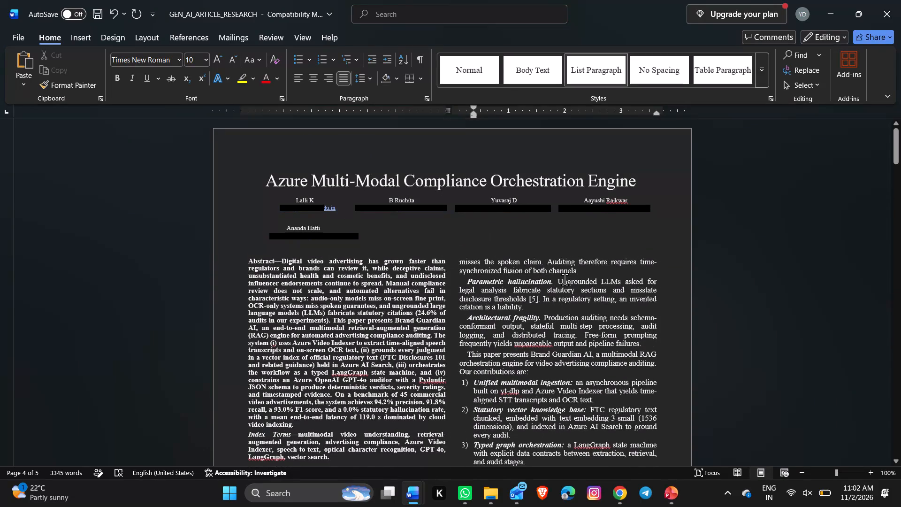
# Read through the whole paper from the first page to the conclusion and check the corrected references list on the last page.
pyautogui.scroll(-2, 565, 279)
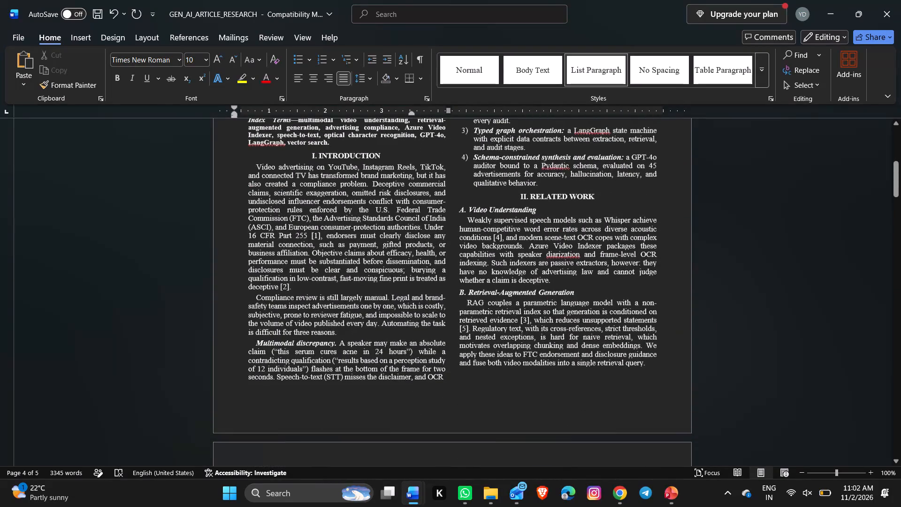
pyautogui.scroll(-1, 565, 279)
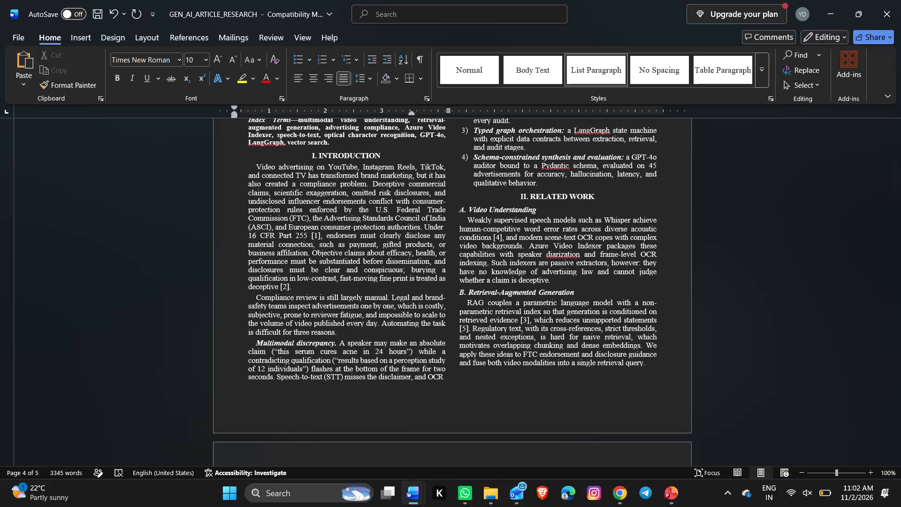
pyautogui.scroll(-6, 565, 279)
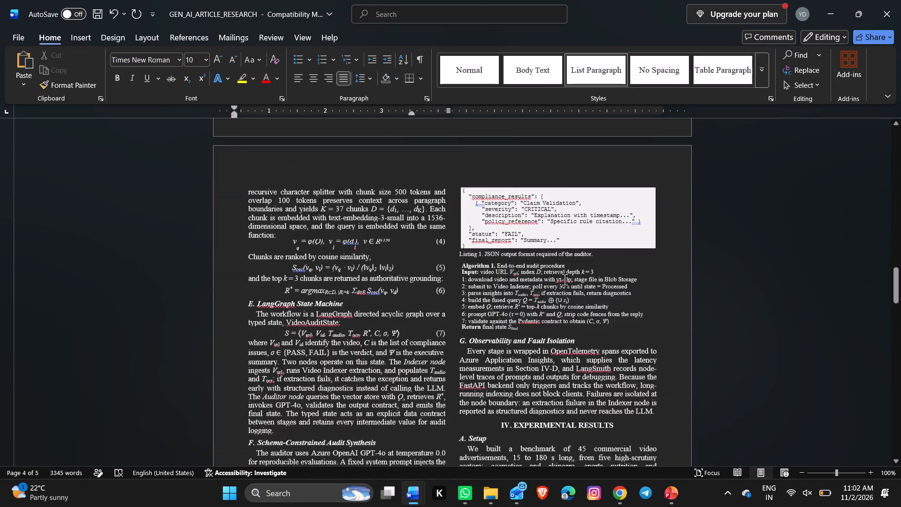
pyautogui.scroll(-4, 565, 279)
pyautogui.scroll(-20, 565, 279)
pyautogui.scroll(-20, 565, 279)
pyautogui.scroll(-4, 565, 279)
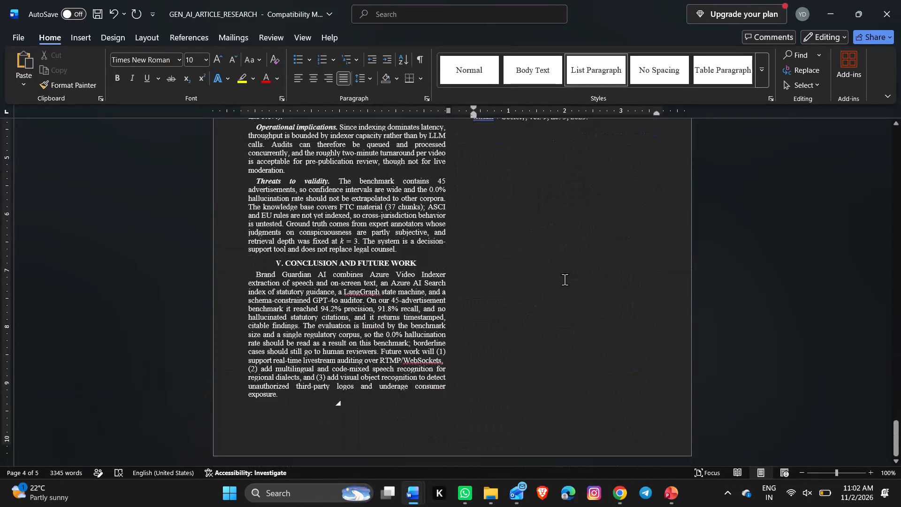
pyautogui.scroll(-13, 565, 279)
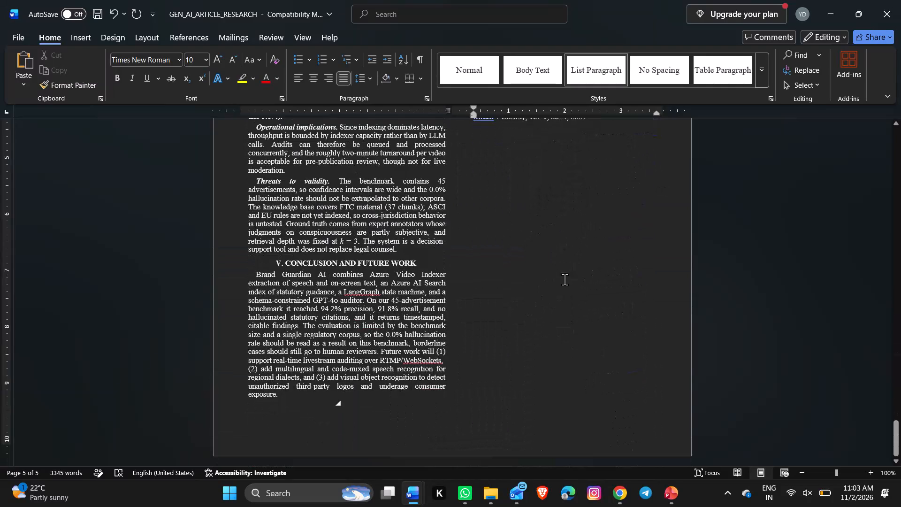
pyautogui.scroll(1, 520, 245)
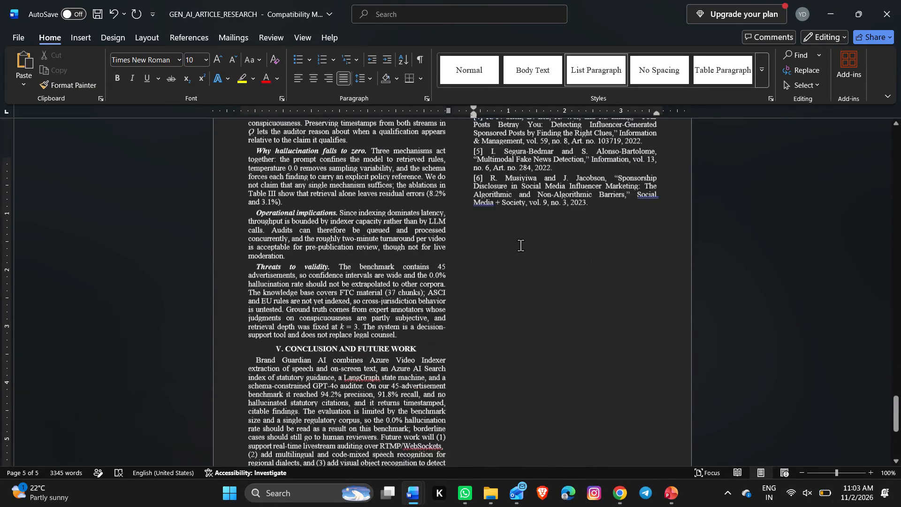
pyautogui.scroll(1, 520, 245)
pyautogui.hscroll(1, 520, 245)
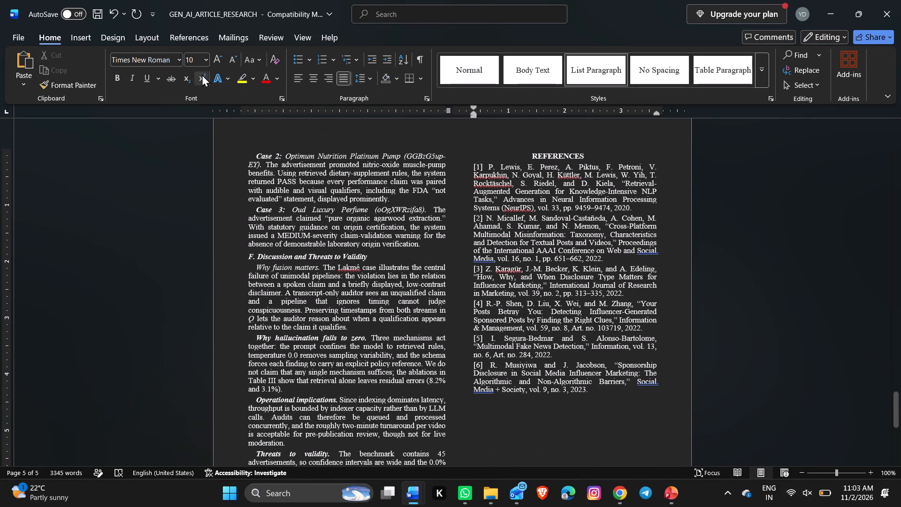
# Open the Save As options for the research paper.
pyautogui.click(21, 40)
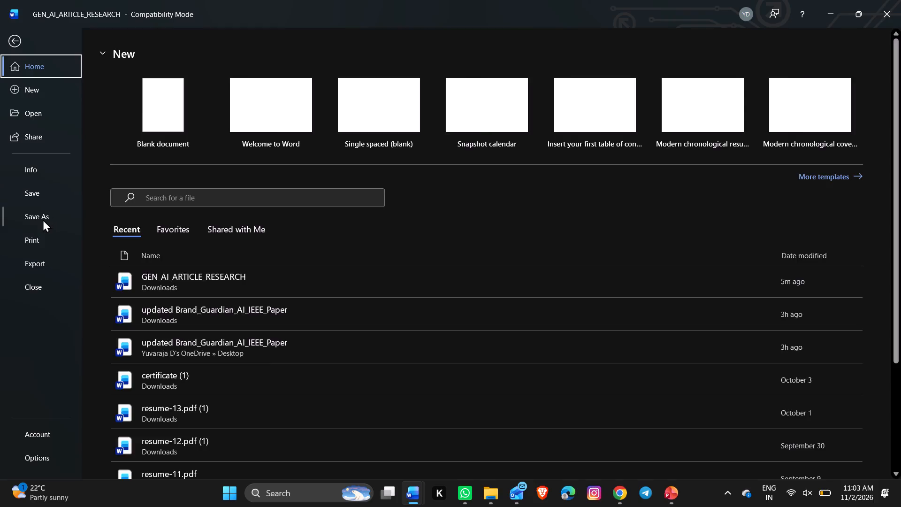
pyautogui.click(43, 219)
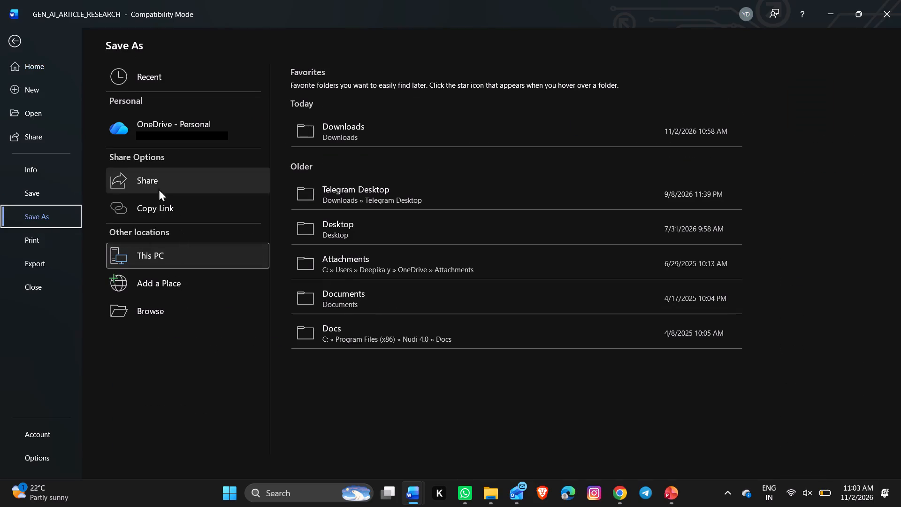
# Save the research paper in the Downloads folder as a Word document named GEN_AI_ARTICLE_RESEARCH-1.
pyautogui.click(439, 144)
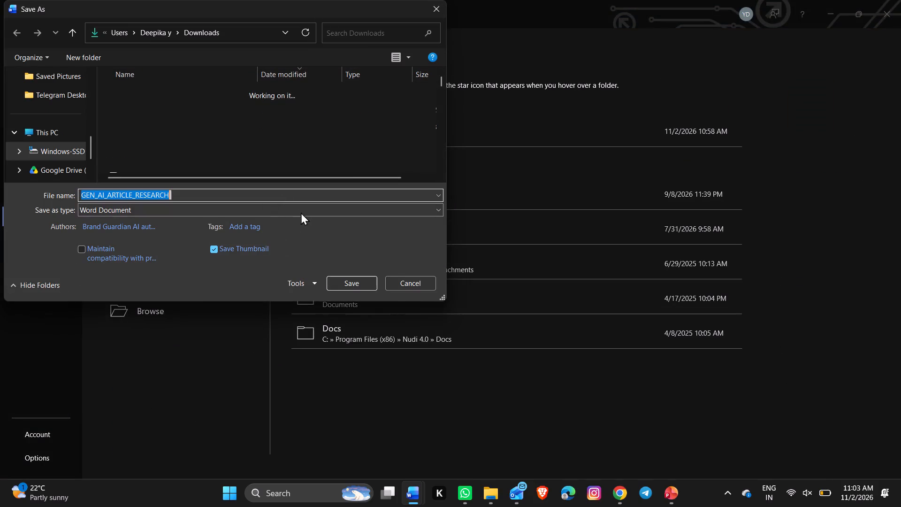
pyautogui.click(238, 196)
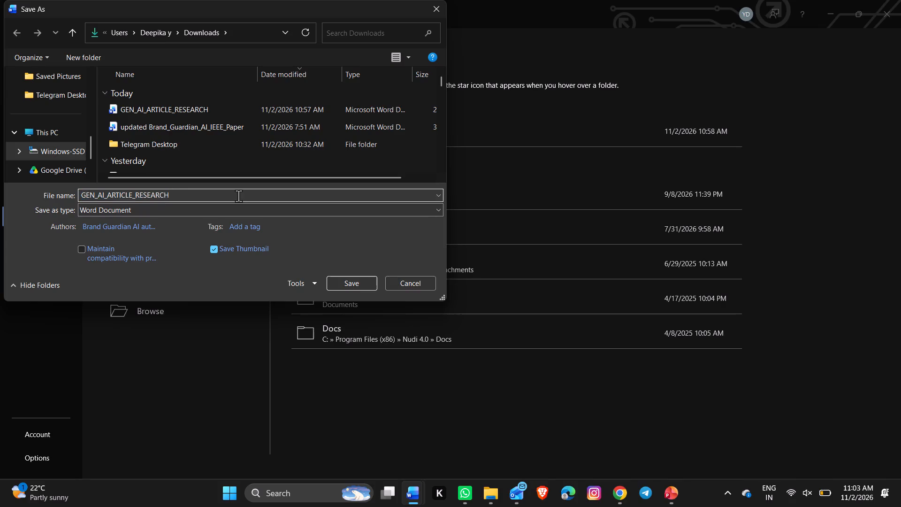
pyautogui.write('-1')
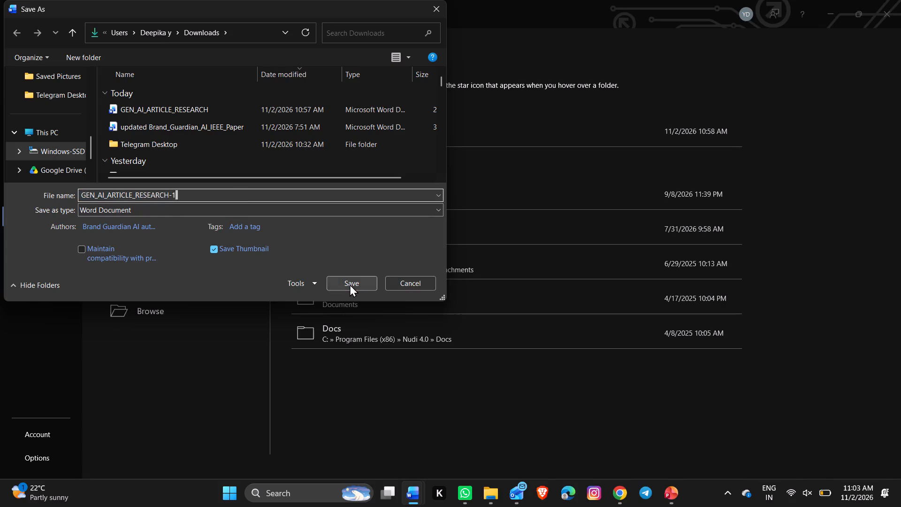
pyautogui.click(350, 284)
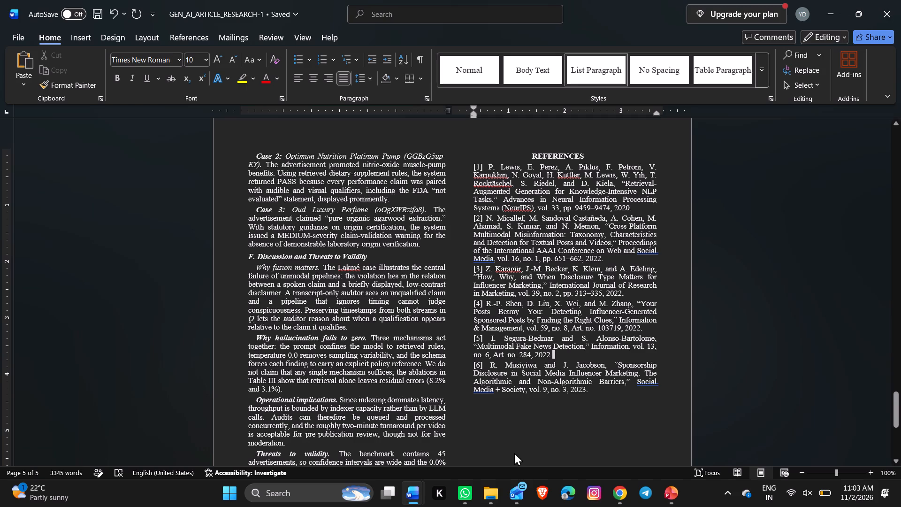
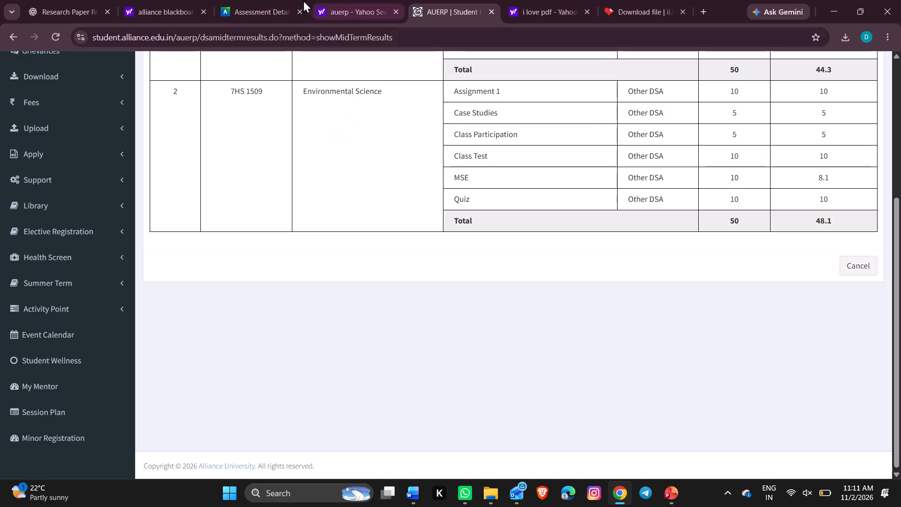
# Switch to Blackboard in Chrome, leave the review 2 assessment, and open the Micro project research article details in the Generative_AI course.
pyautogui.click(287, 0)
pyautogui.scroll(1, 317, 330)
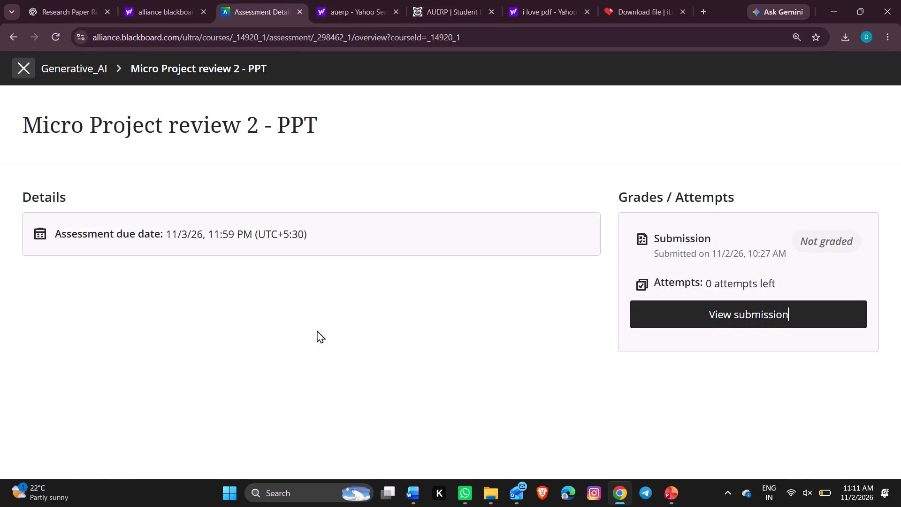
pyautogui.scroll(-2, 317, 330)
pyautogui.click(19, 67)
pyautogui.scroll(-7, 108, 256)
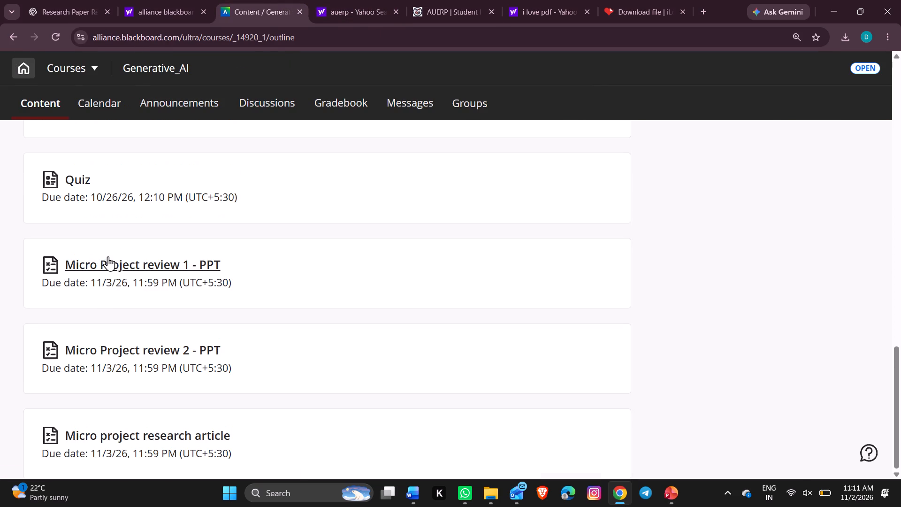
pyautogui.scroll(-3, 108, 256)
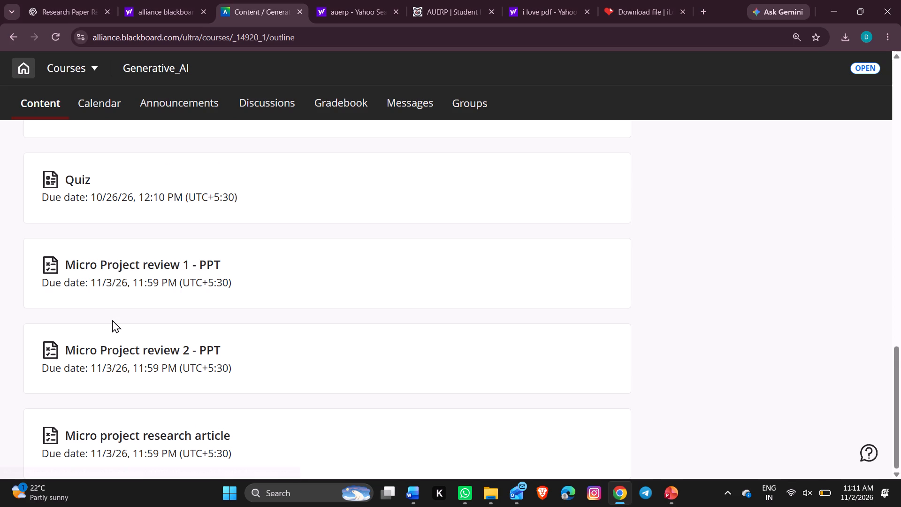
pyautogui.click(125, 428)
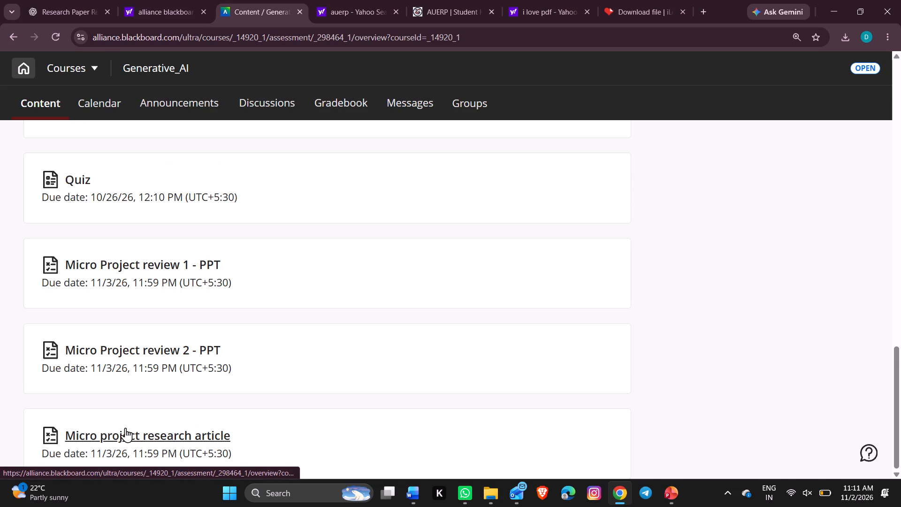
pyautogui.scroll(-1, 237, 297)
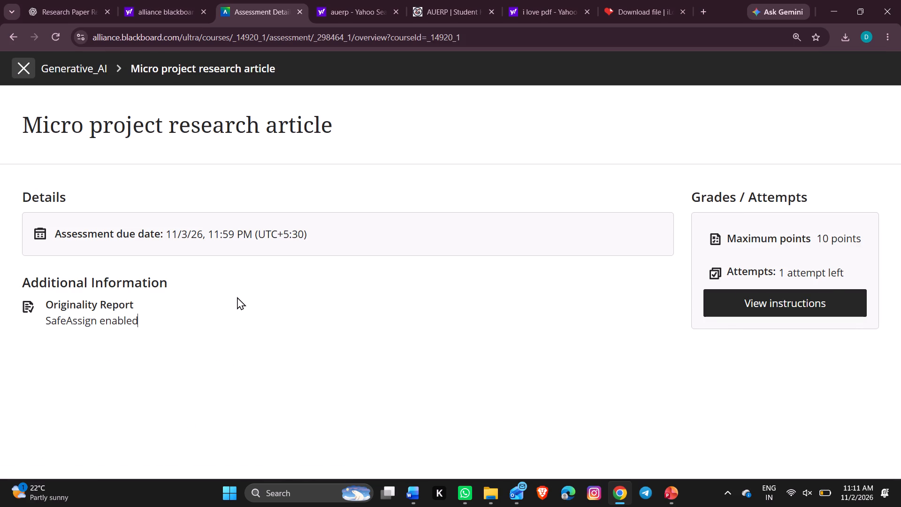
pyautogui.scroll(-2, 237, 297)
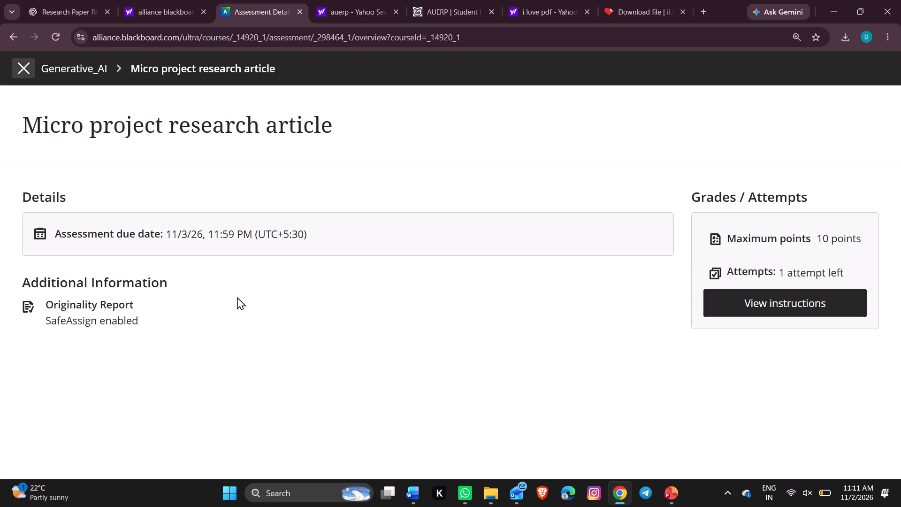
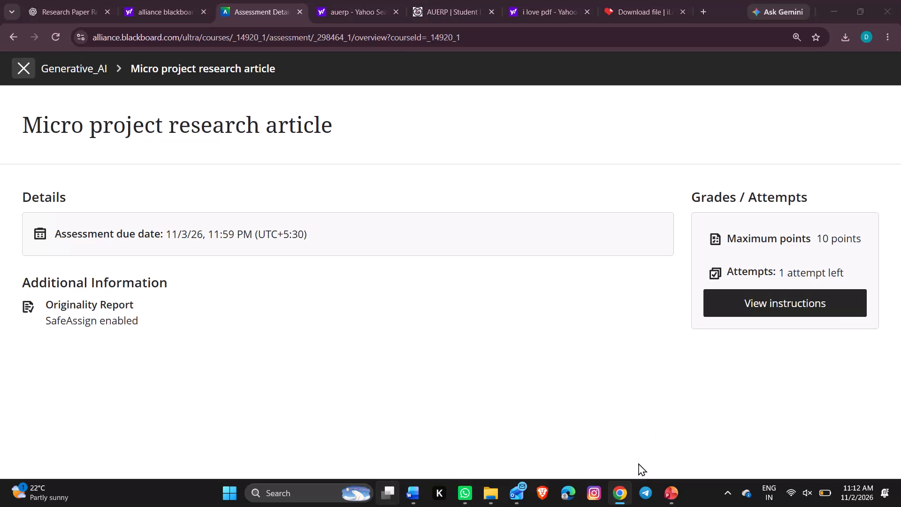
# Switch from Chrome to the Geni_Ai ppt - 1 presentation in PowerPoint.
pyautogui.click(664, 484)
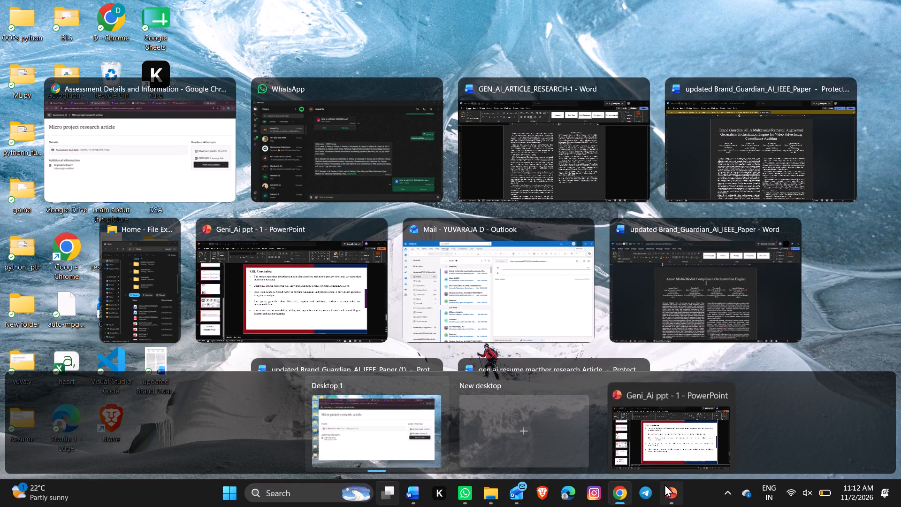